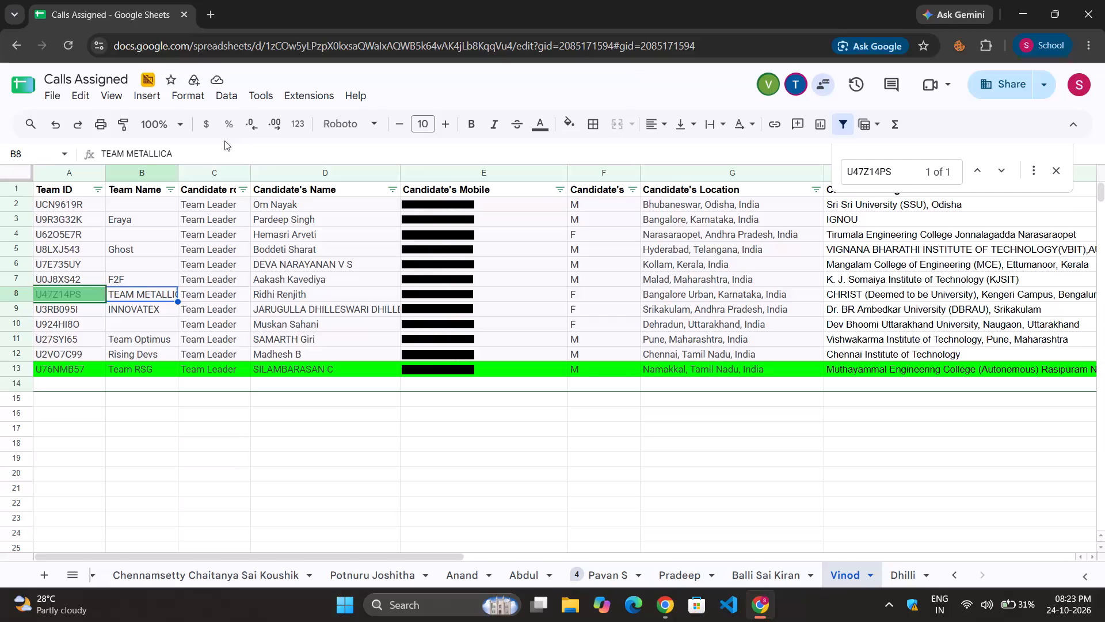
Jump to the sheet another collaborator is working in and examine its registration status, coordinator and feedback entries.
{"action": "left_click", "coordinate": [796, 92]}
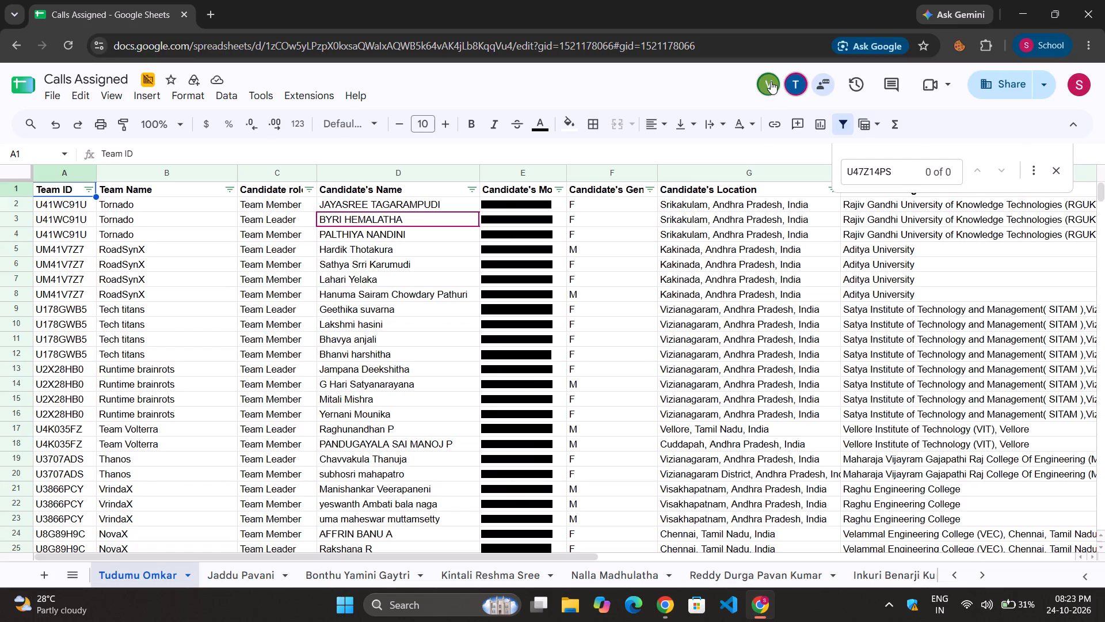
{"action": "double_click", "coordinate": [919, 131]}
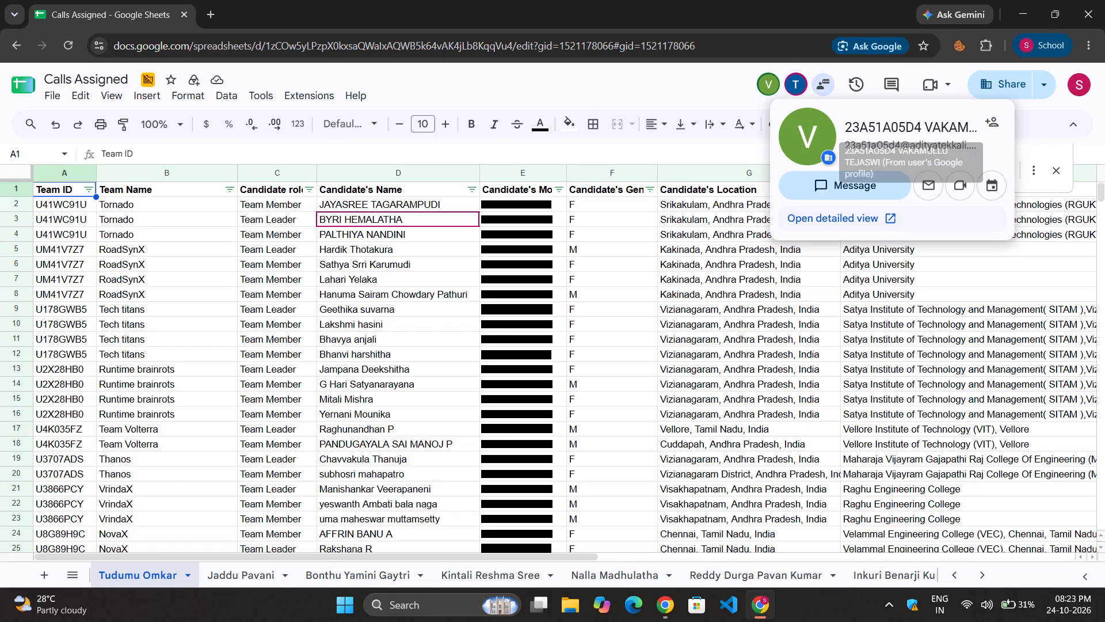
{"action": "left_click", "coordinate": [502, 298]}
{"action": "scroll", "coordinate": [502, 298], "scroll_direction": "down", "scroll_amount": 3}
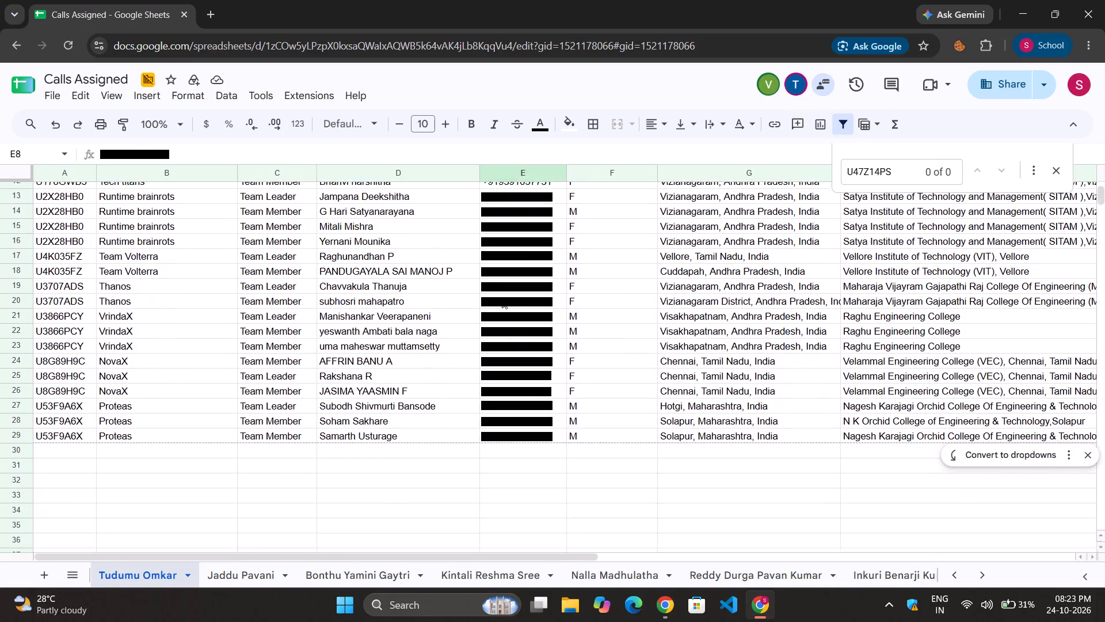
{"action": "scroll", "coordinate": [502, 298], "scroll_direction": "up", "scroll_amount": 2}
{"action": "scroll", "coordinate": [625, 246], "scroll_direction": "left", "scroll_amount": 6}
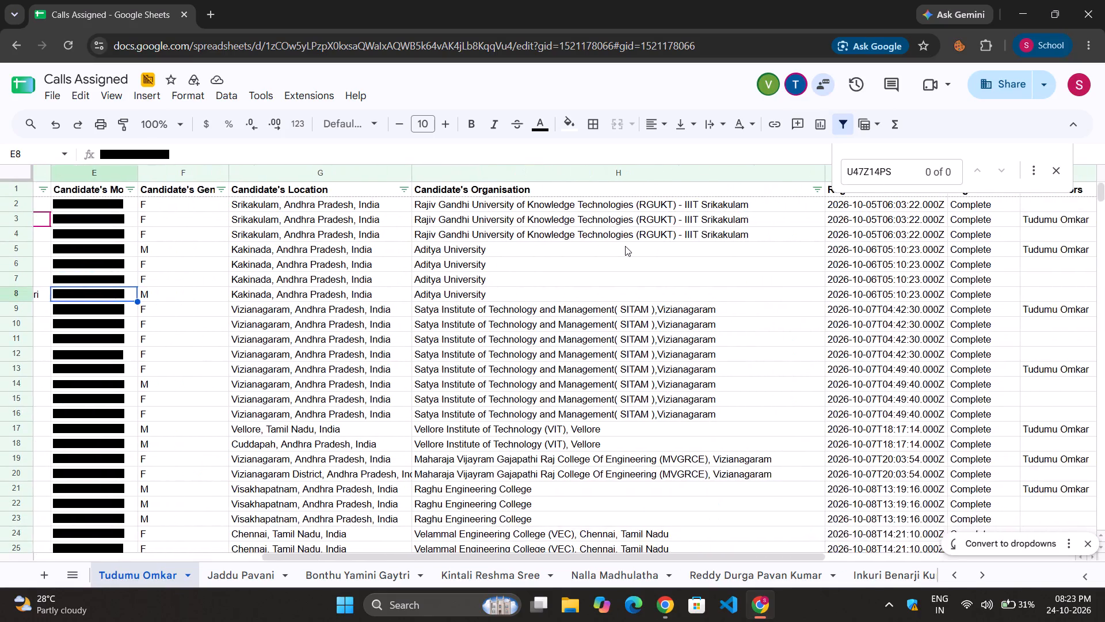
{"action": "scroll", "coordinate": [625, 246], "scroll_direction": "left", "scroll_amount": 3}
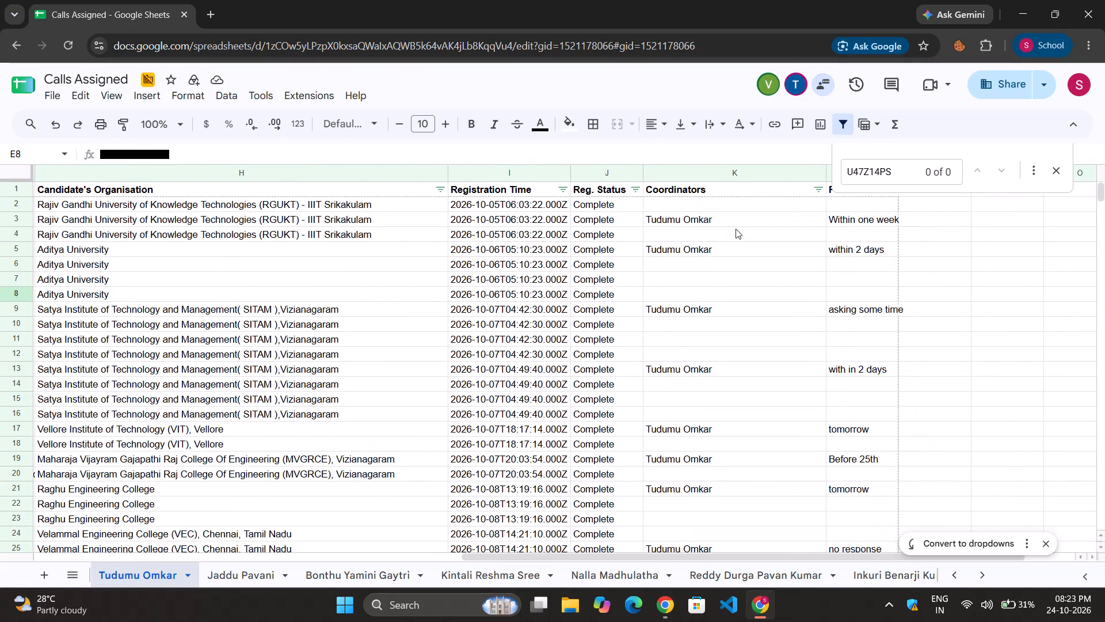
{"action": "scroll", "coordinate": [749, 242], "scroll_direction": "down", "scroll_amount": 2}
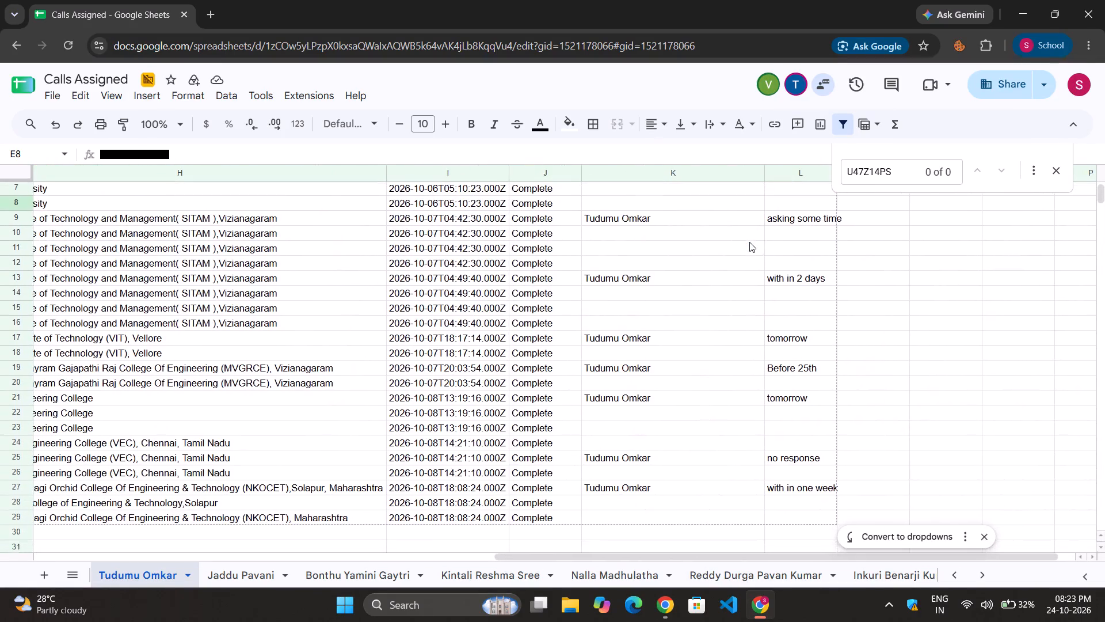
{"action": "scroll", "coordinate": [749, 242], "scroll_direction": "down", "scroll_amount": 1}
{"action": "scroll", "coordinate": [757, 305], "scroll_direction": "down", "scroll_amount": 2}
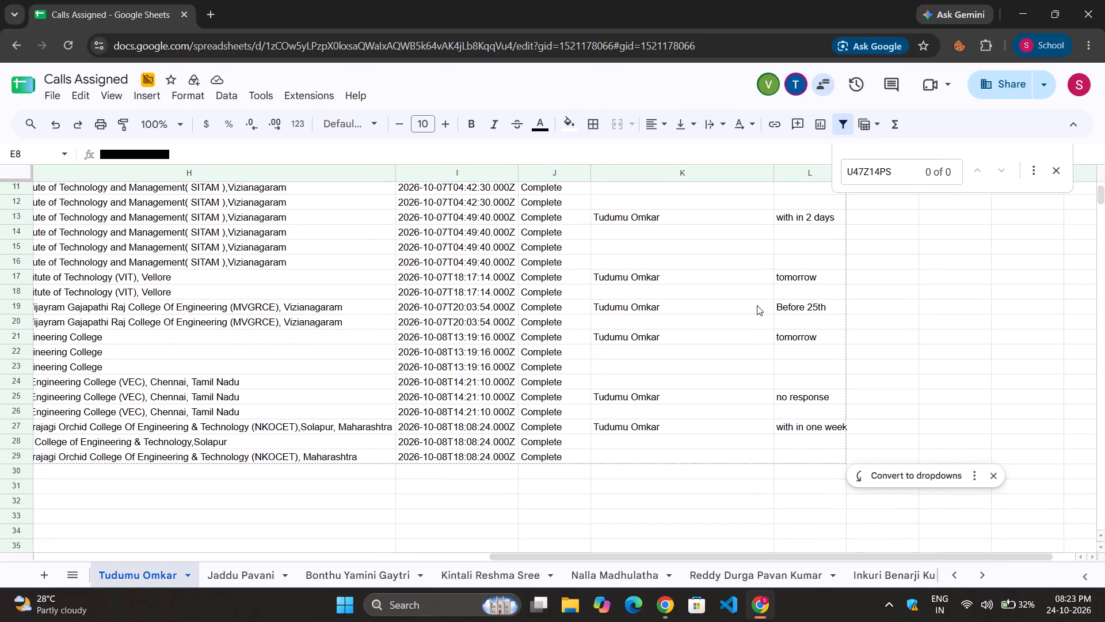
{"action": "scroll", "coordinate": [757, 305], "scroll_direction": "down", "scroll_amount": 1}
{"action": "scroll", "coordinate": [820, 571], "scroll_direction": "left", "scroll_amount": 4}
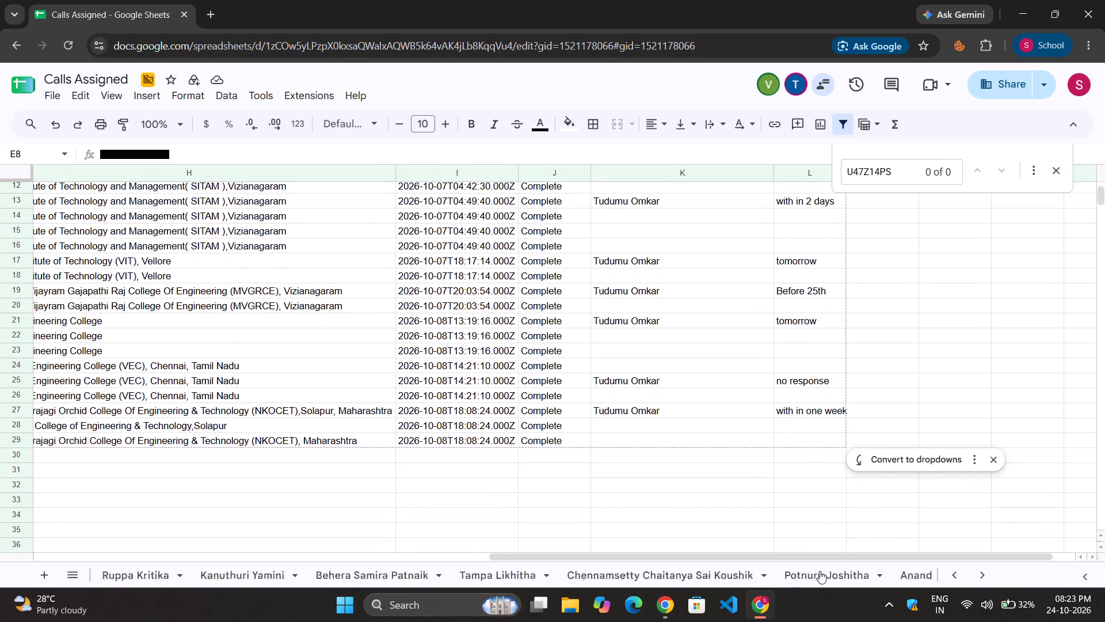
{"action": "scroll", "coordinate": [820, 571], "scroll_direction": "left", "scroll_amount": 4}
On the Vinod sheet, fill the entire INNOVATEX team row (row 9) with a light green colour.
{"action": "left_click", "coordinate": [843, 574]}
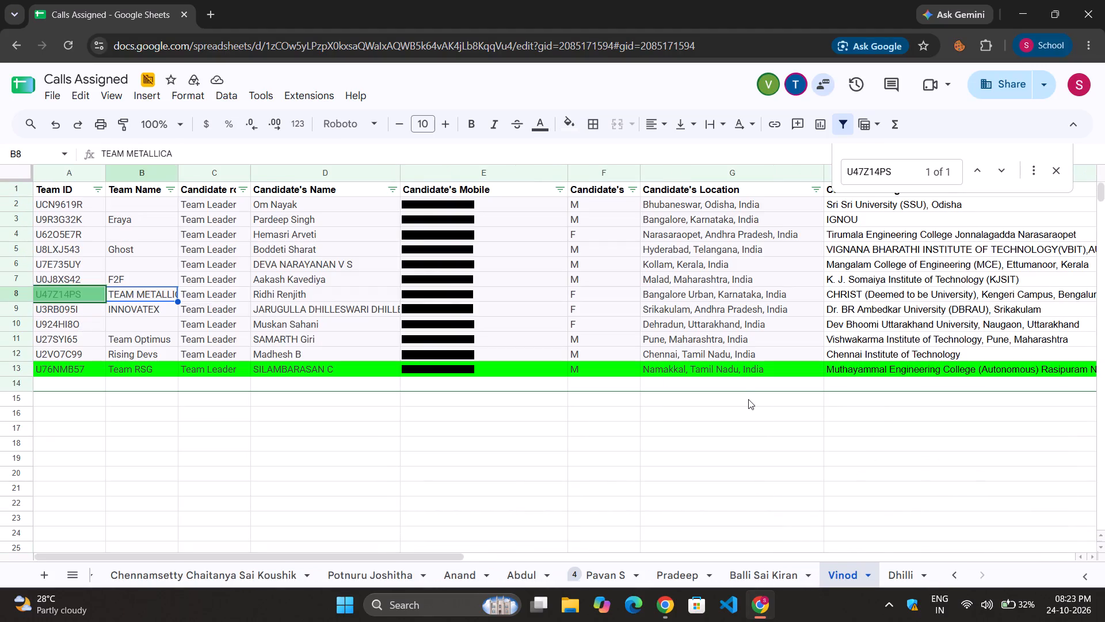
{"action": "scroll", "coordinate": [748, 399], "scroll_direction": "up", "scroll_amount": 1}
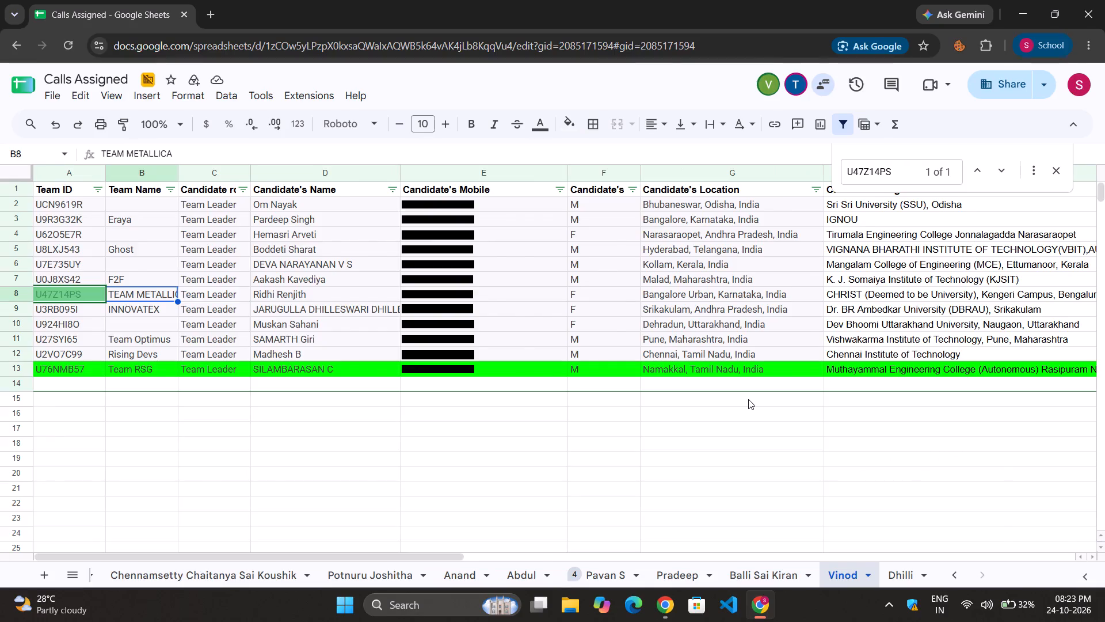
{"action": "scroll", "coordinate": [748, 399], "scroll_direction": "left", "scroll_amount": 10}
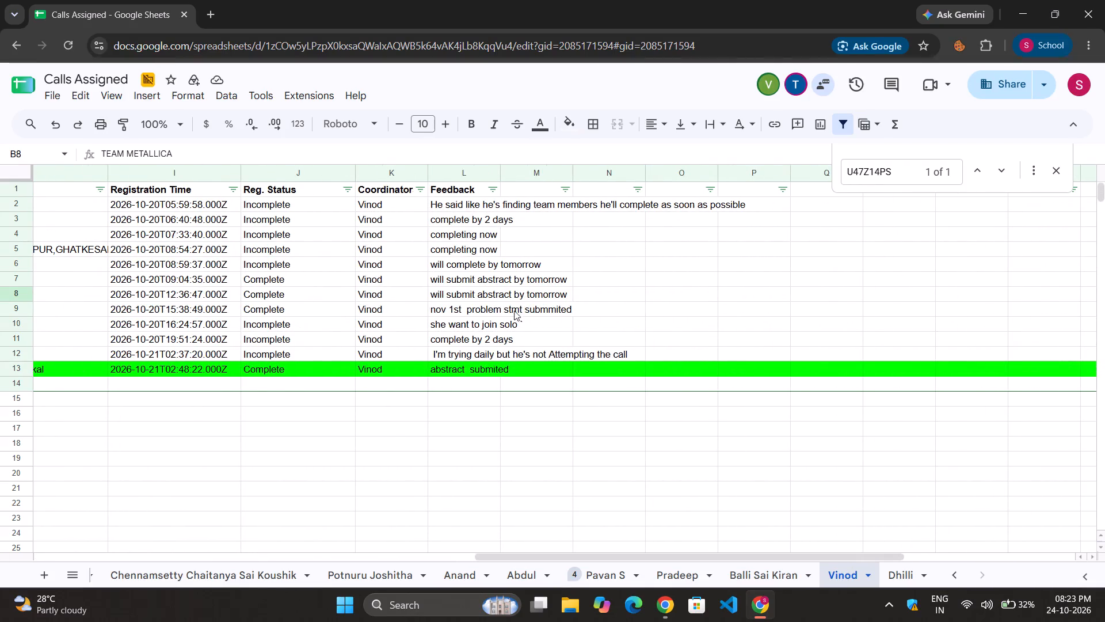
{"action": "left_click", "coordinate": [524, 312]}
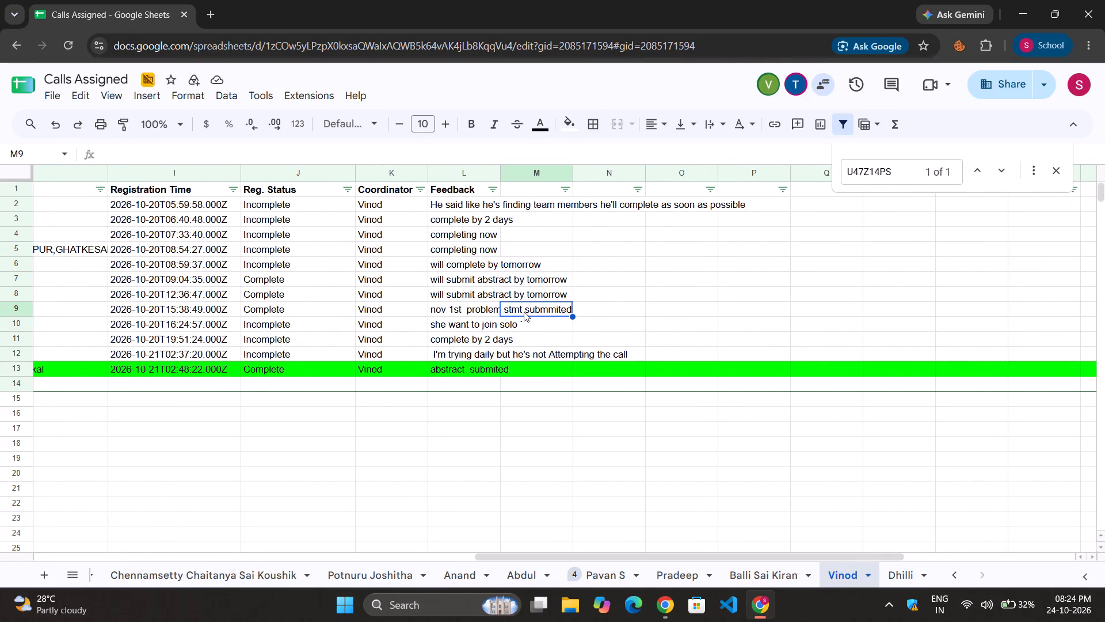
{"action": "left_click_drag", "start_coordinate": [545, 309], "coordinate": [0, 316]}
{"action": "right_click", "coordinate": [16, 307]}
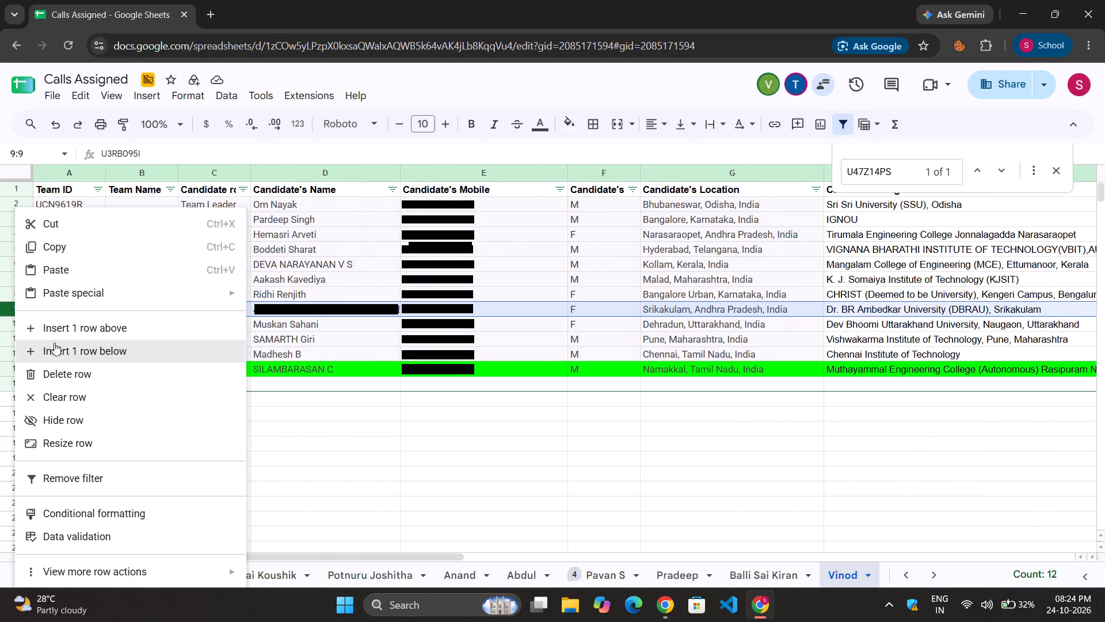
{"action": "left_click", "coordinate": [573, 130]}
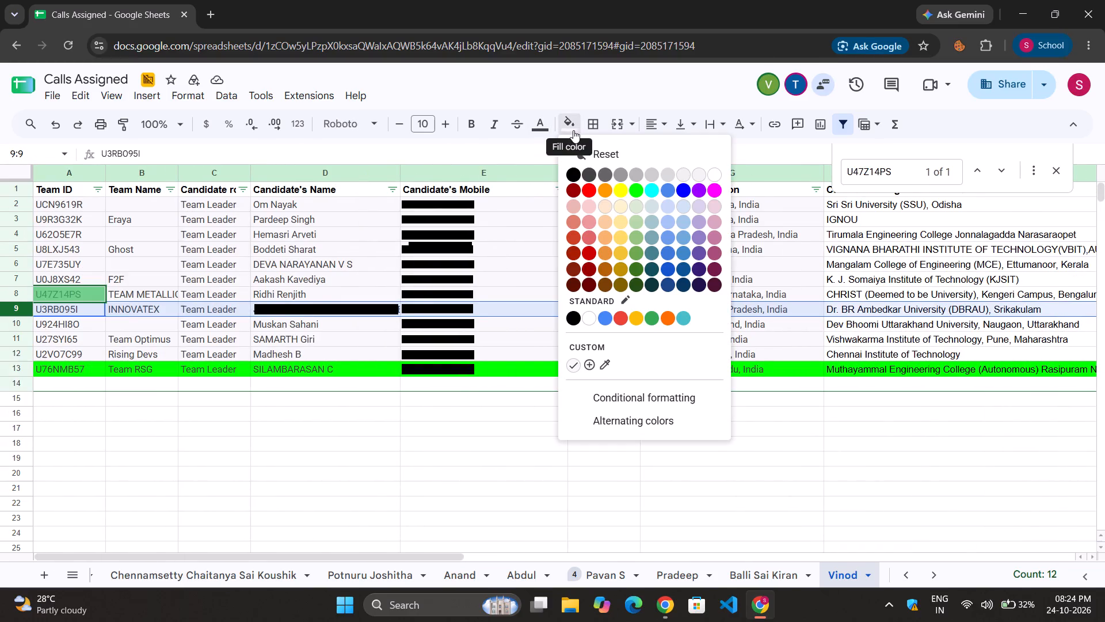
{"action": "left_click", "coordinate": [634, 233]}
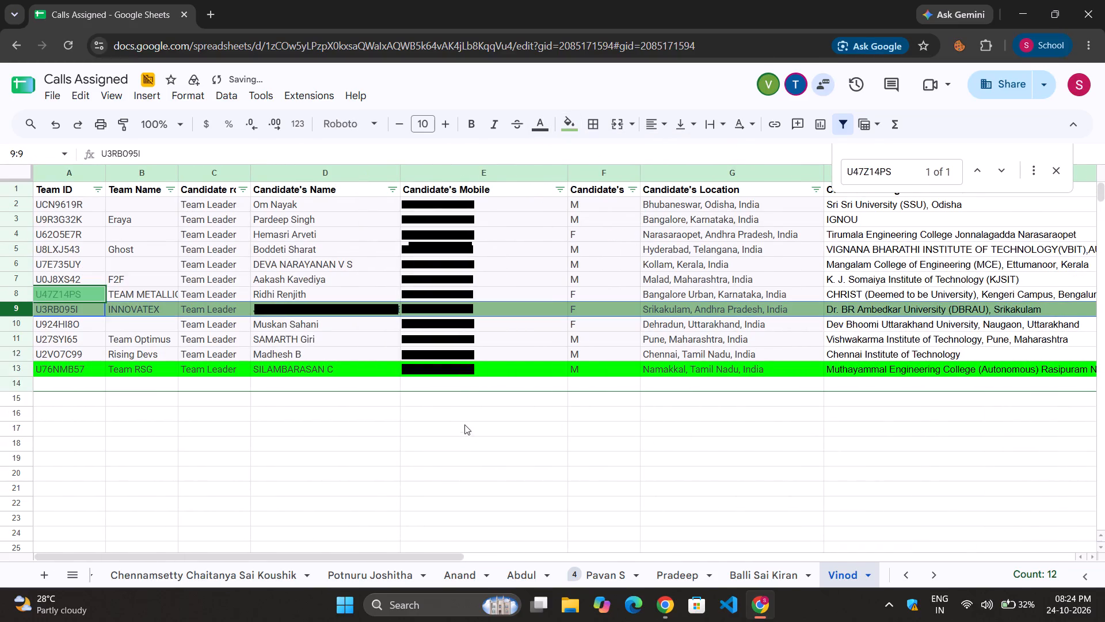
{"action": "left_click", "coordinate": [466, 431]}
{"action": "left_click", "coordinate": [135, 290]}
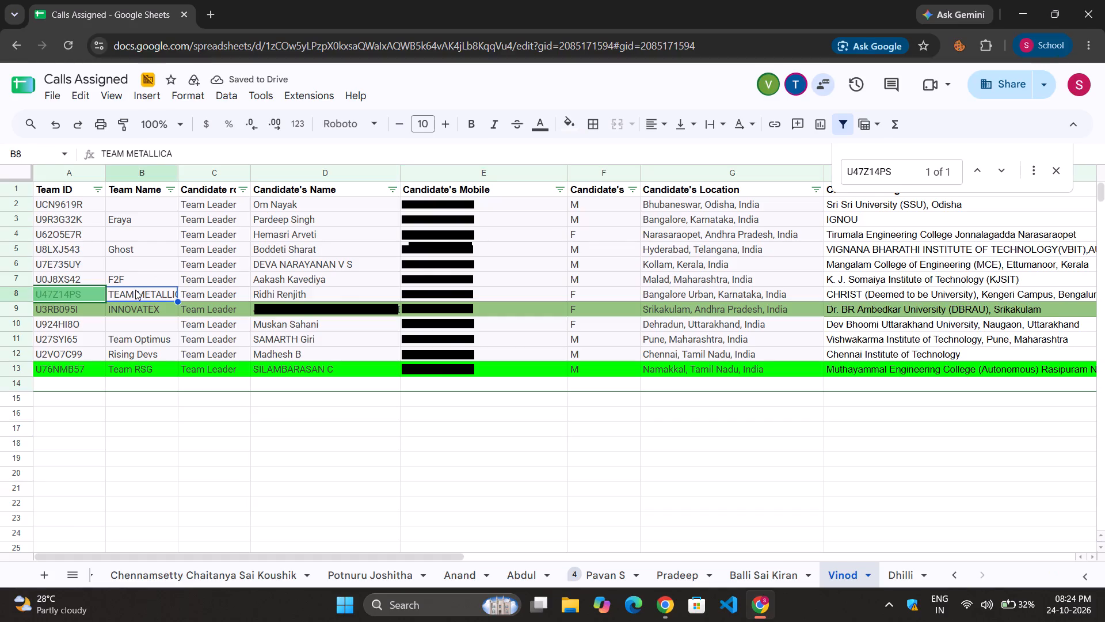
{"action": "key", "text": "Escape"}
{"action": "key", "text": "Escape"}
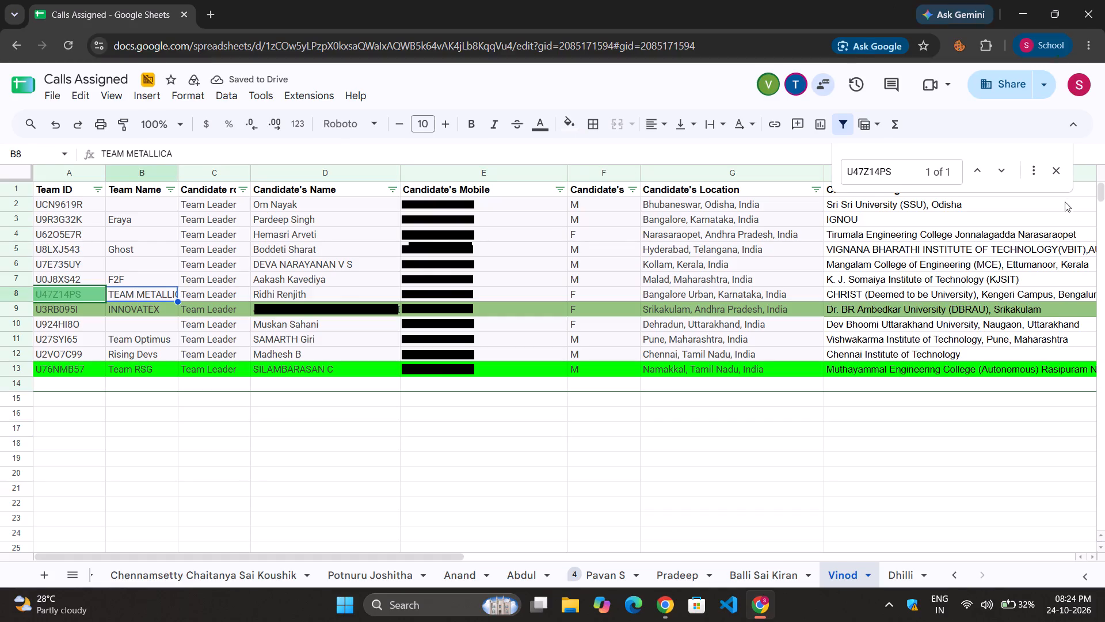
{"action": "left_click", "coordinate": [1054, 167]}
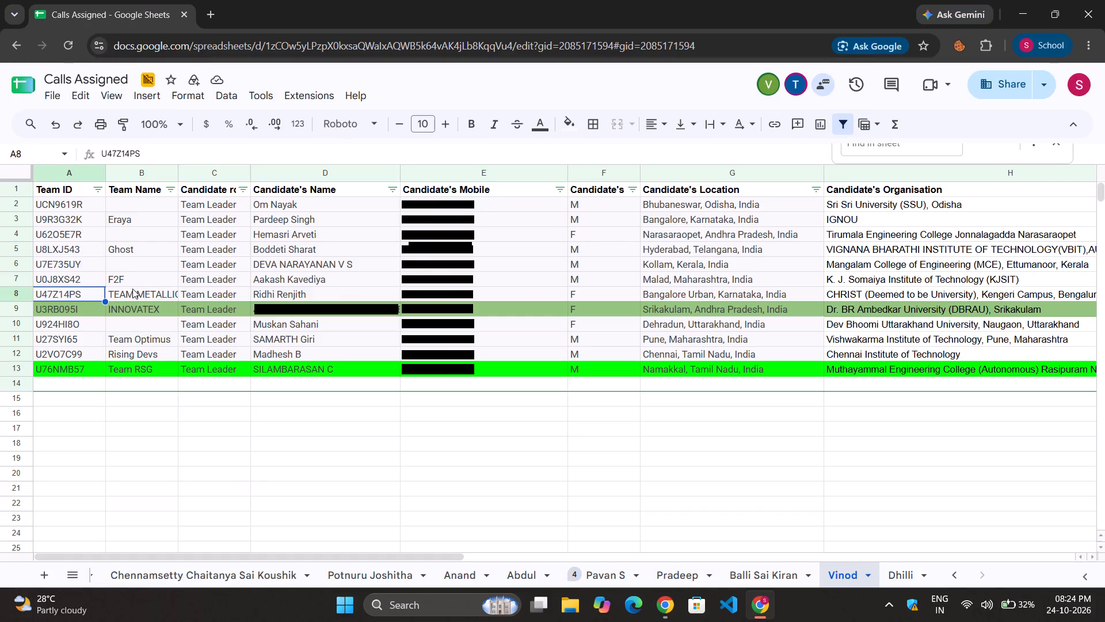
Check the registration status and feedback entries of the teams on the Vinod sheet.
{"action": "left_click", "coordinate": [211, 282]}
{"action": "scroll", "coordinate": [211, 282], "scroll_direction": "left", "scroll_amount": 4}
{"action": "scroll", "coordinate": [211, 282], "scroll_direction": "up", "scroll_amount": 1}
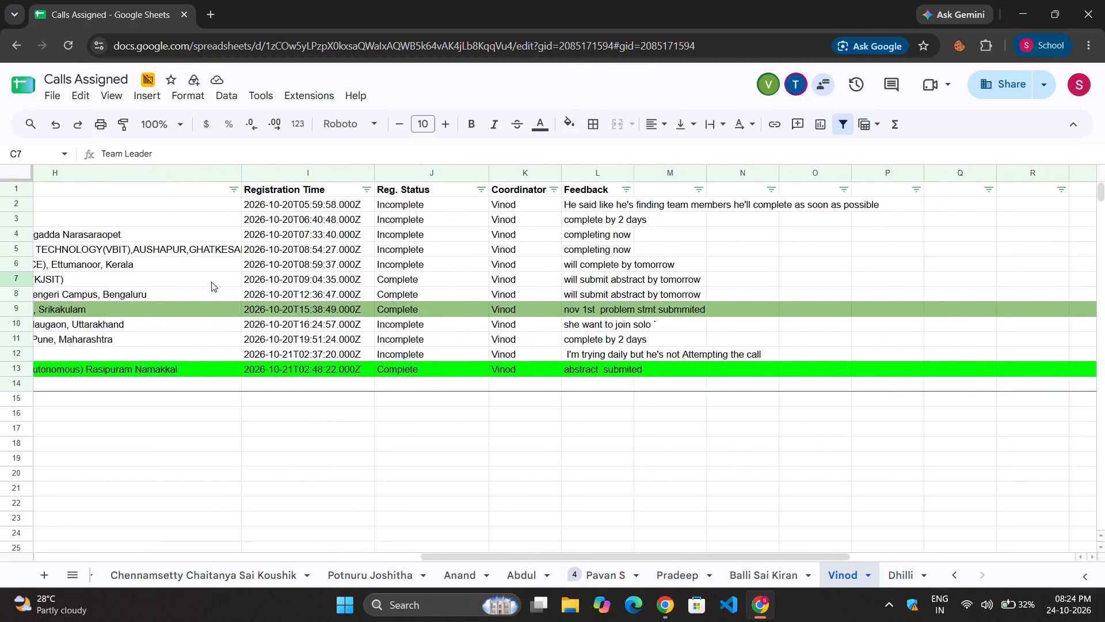
{"action": "scroll", "coordinate": [211, 282], "scroll_direction": "up", "scroll_amount": 1}
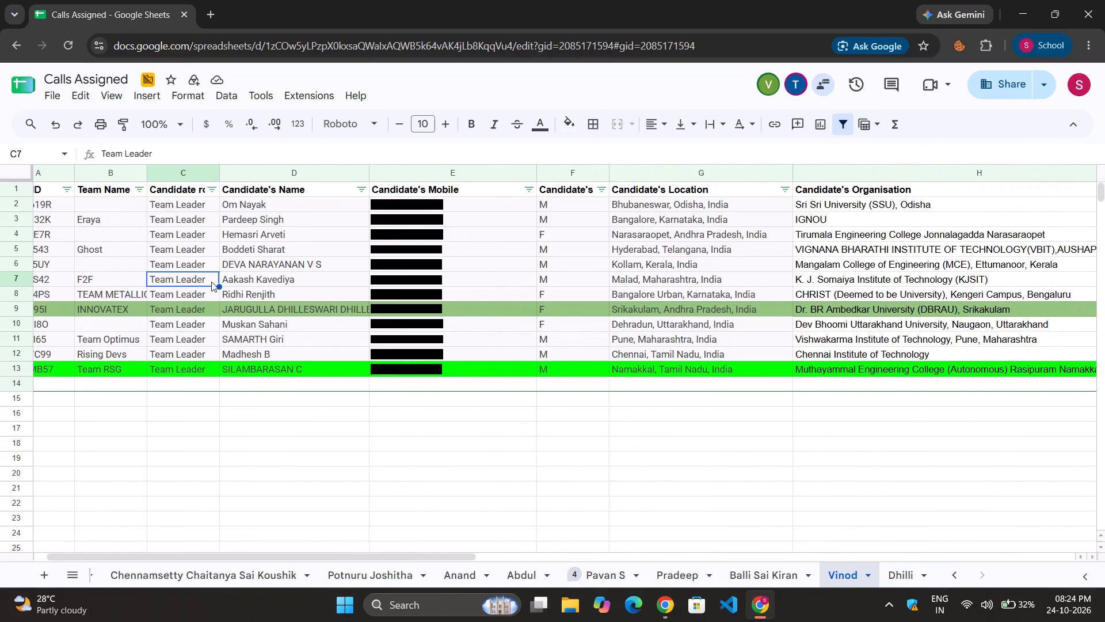
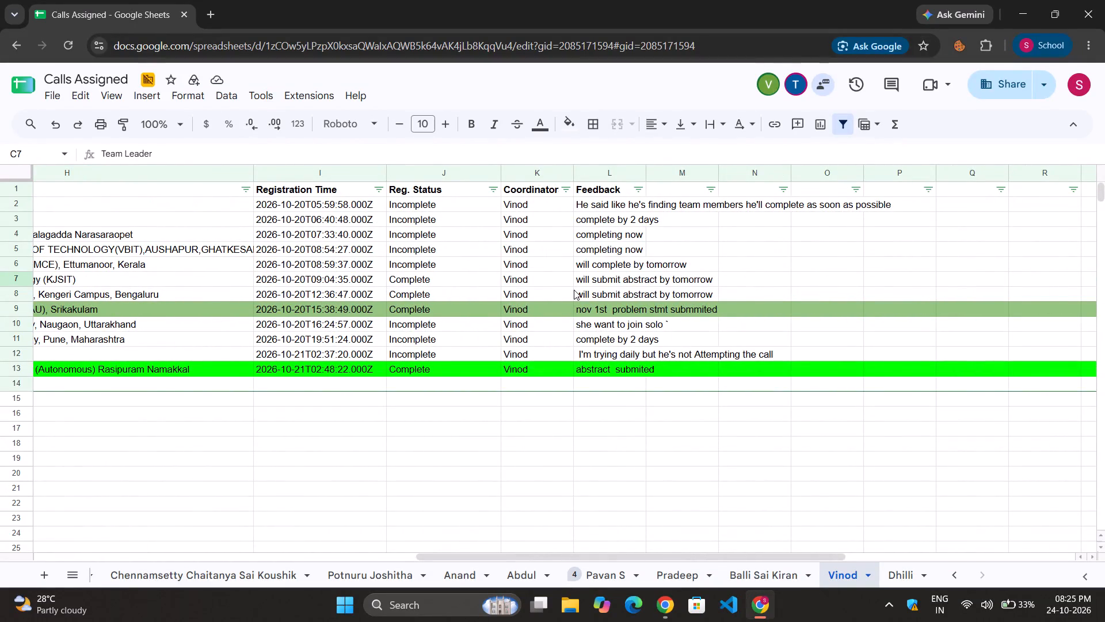
On the Vinod sheet, change the F2F team's feedback in row 7 to "will submit abstract by today".
{"action": "left_click", "coordinate": [598, 280]}
{"action": "scroll", "coordinate": [598, 280], "scroll_direction": "right", "scroll_amount": 10}
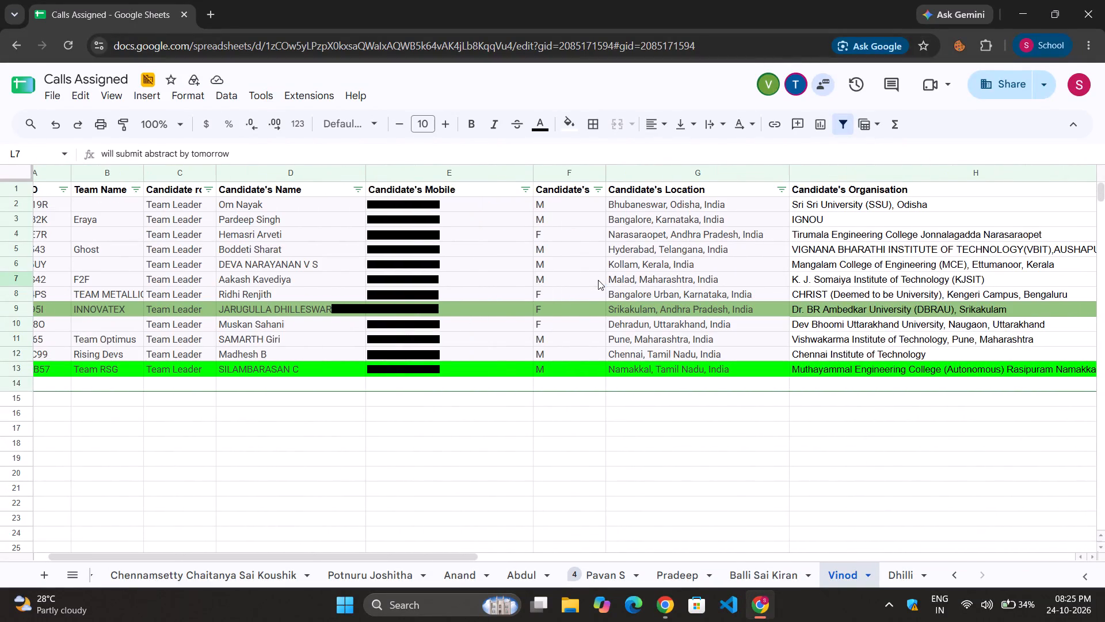
{"action": "scroll", "coordinate": [598, 280], "scroll_direction": "right", "scroll_amount": 1}
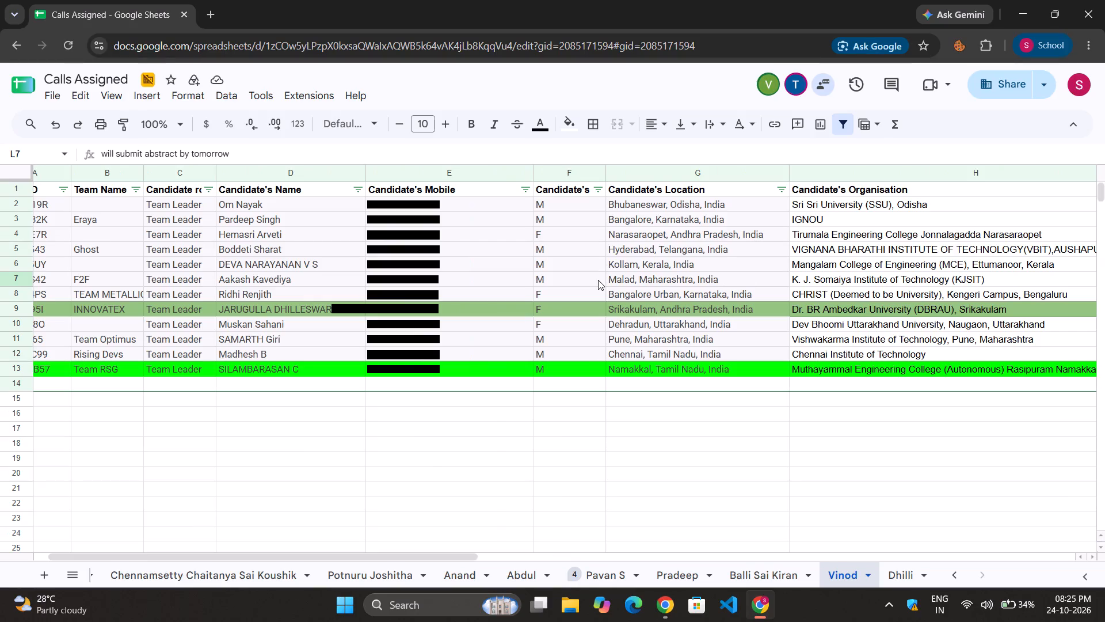
{"action": "scroll", "coordinate": [598, 280], "scroll_direction": "left", "scroll_amount": 1}
{"action": "scroll", "coordinate": [598, 280], "scroll_direction": "right", "scroll_amount": 4}
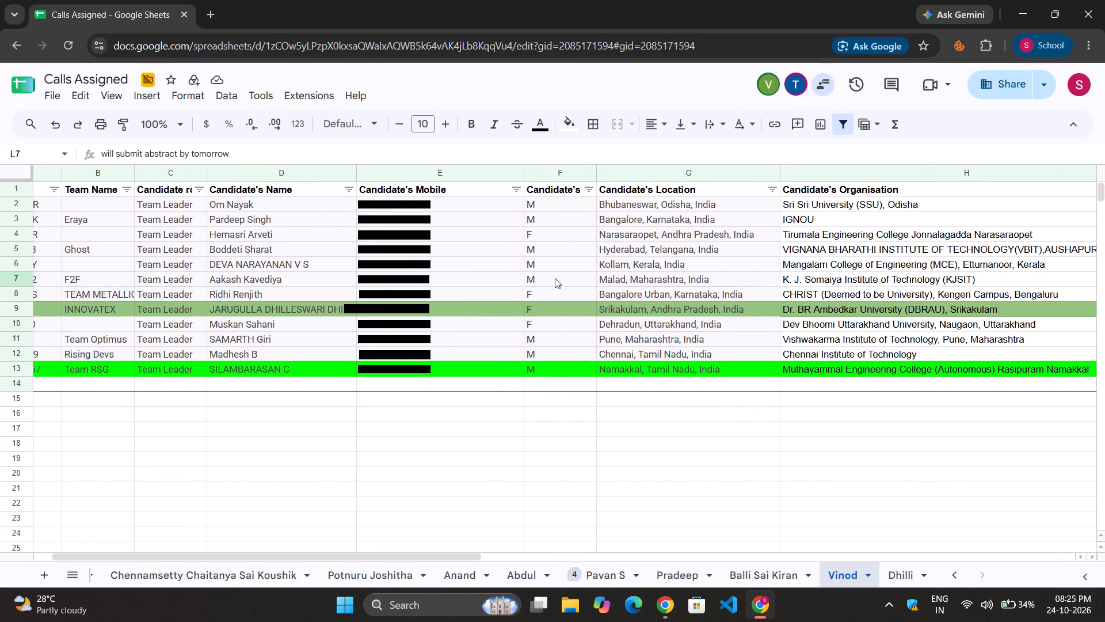
{"action": "left_click", "coordinate": [52, 278]}
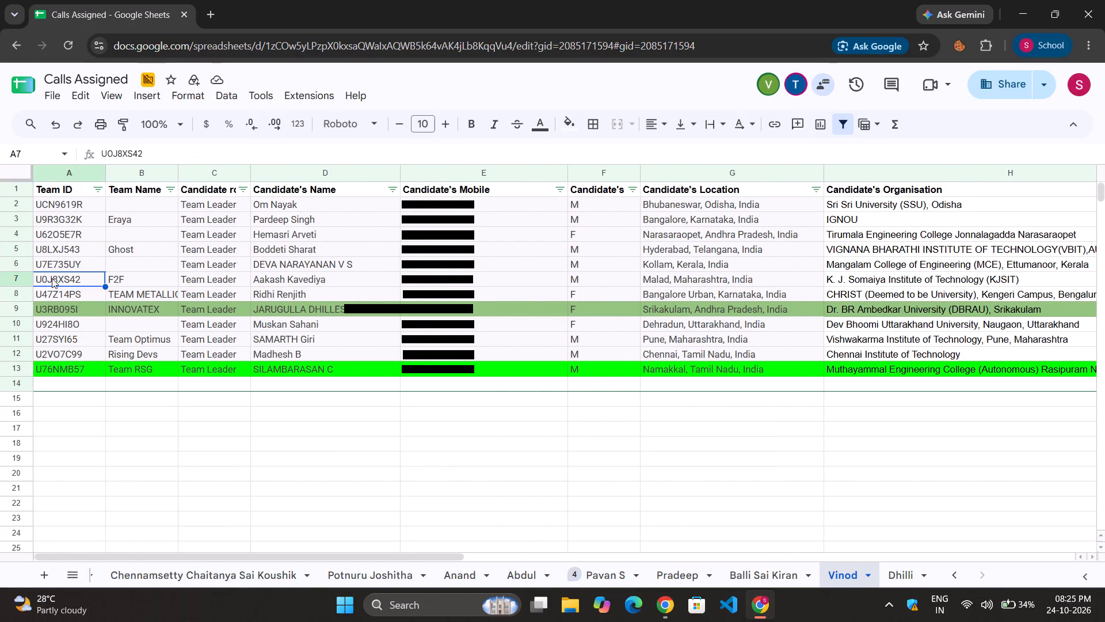
{"action": "scroll", "coordinate": [52, 278], "scroll_direction": "left", "scroll_amount": 7}
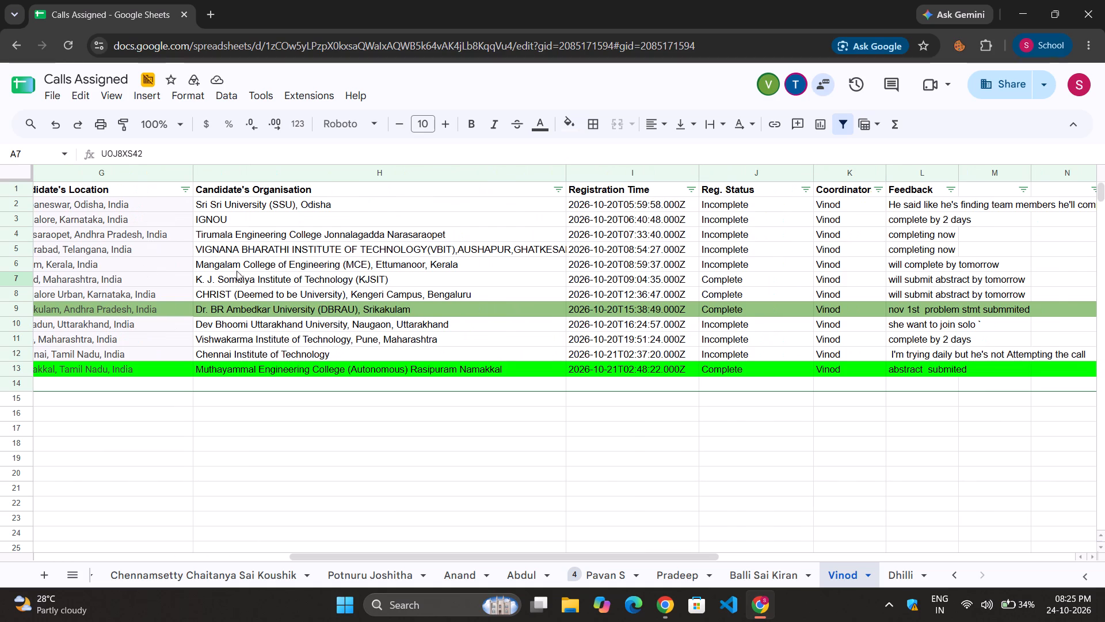
{"action": "left_click", "coordinate": [280, 274]}
{"action": "scroll", "coordinate": [280, 274], "scroll_direction": "left", "scroll_amount": 7}
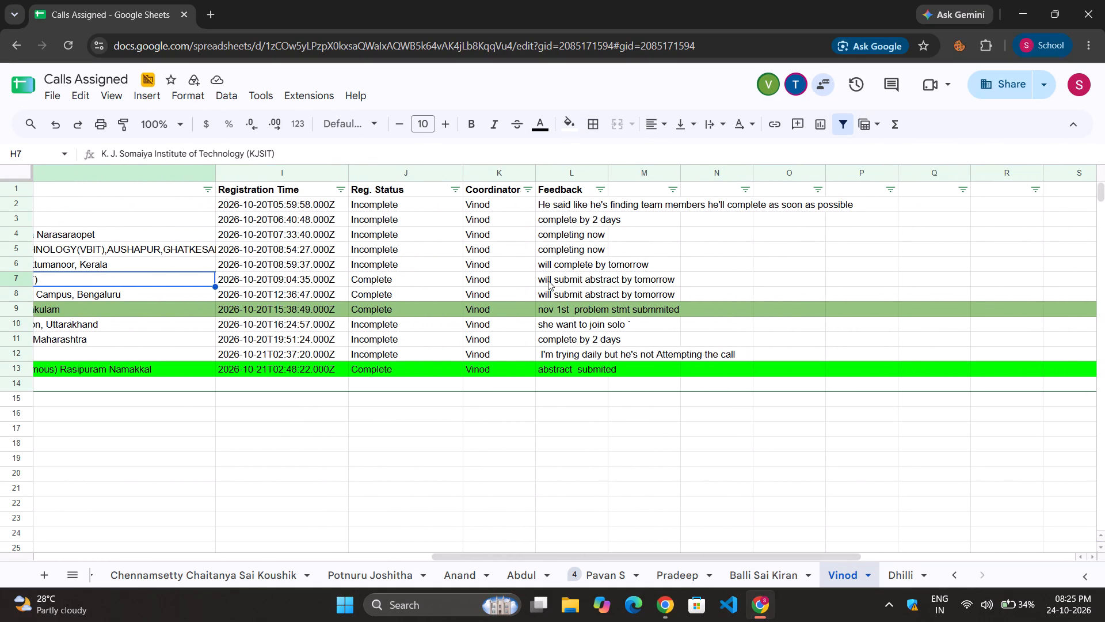
{"action": "double_click", "coordinate": [551, 280]}
{"action": "double_click", "coordinate": [646, 280]}
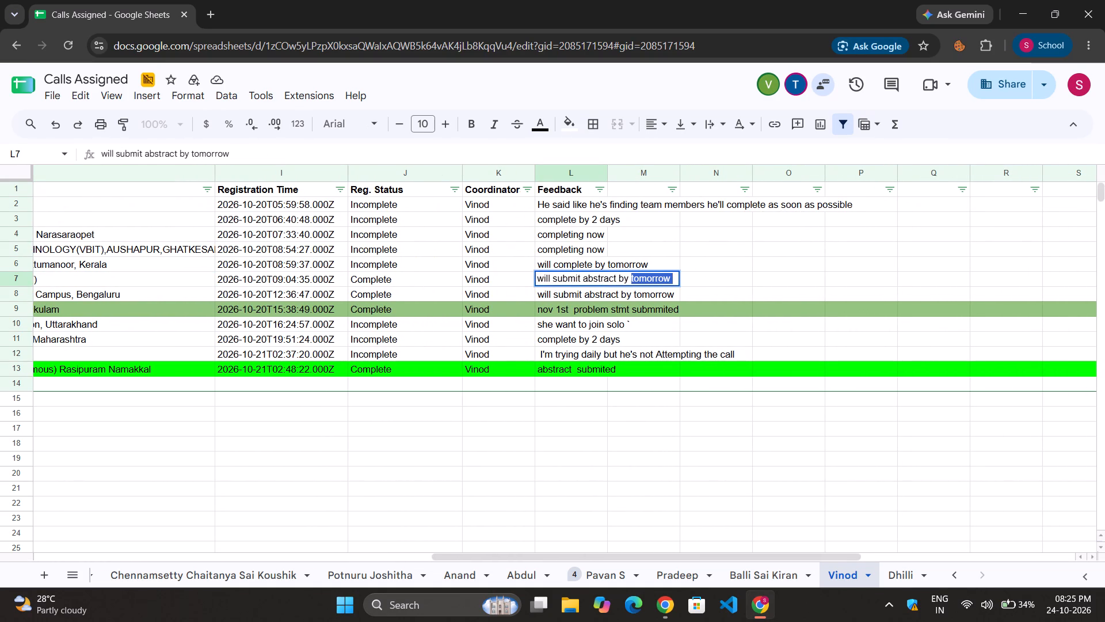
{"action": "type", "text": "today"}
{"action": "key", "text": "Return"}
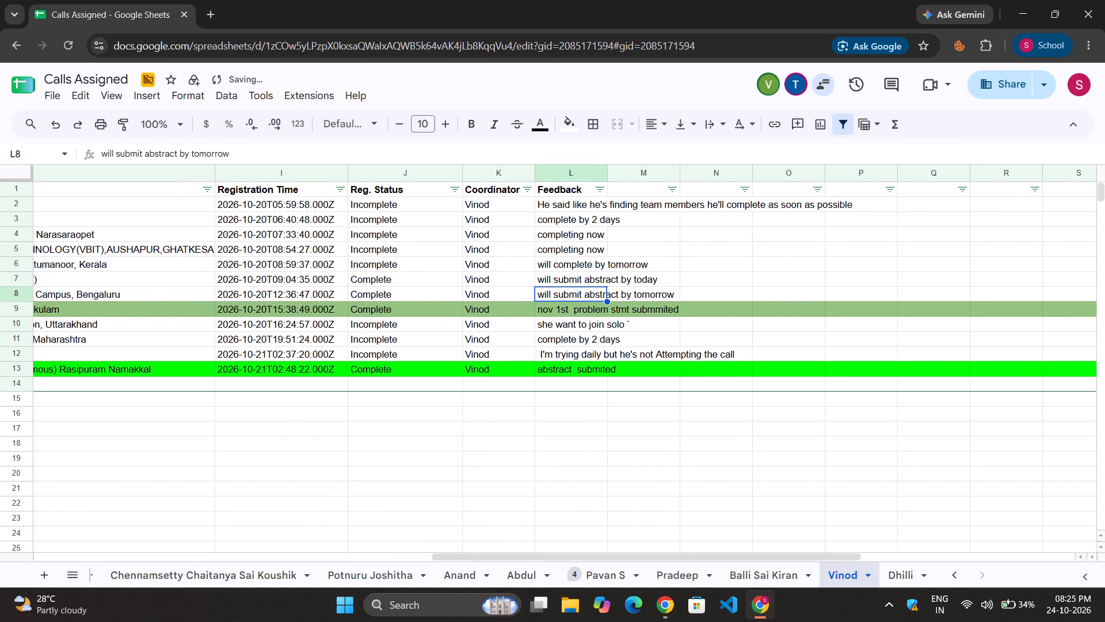
Review the F2F team's row 7 across its ID, leader, registration status and feedback, and select the whole row.
{"action": "left_click", "coordinate": [632, 271]}
{"action": "left_click", "coordinate": [582, 270]}
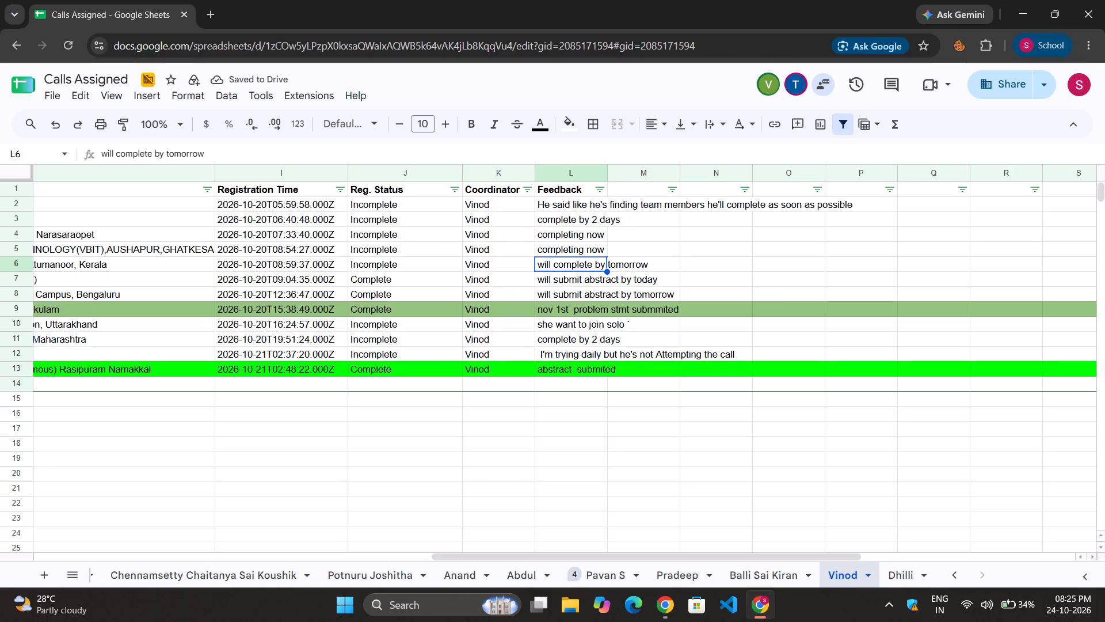
{"action": "left_click", "coordinate": [569, 279]}
{"action": "scroll", "coordinate": [569, 279], "scroll_direction": "right", "scroll_amount": 7}
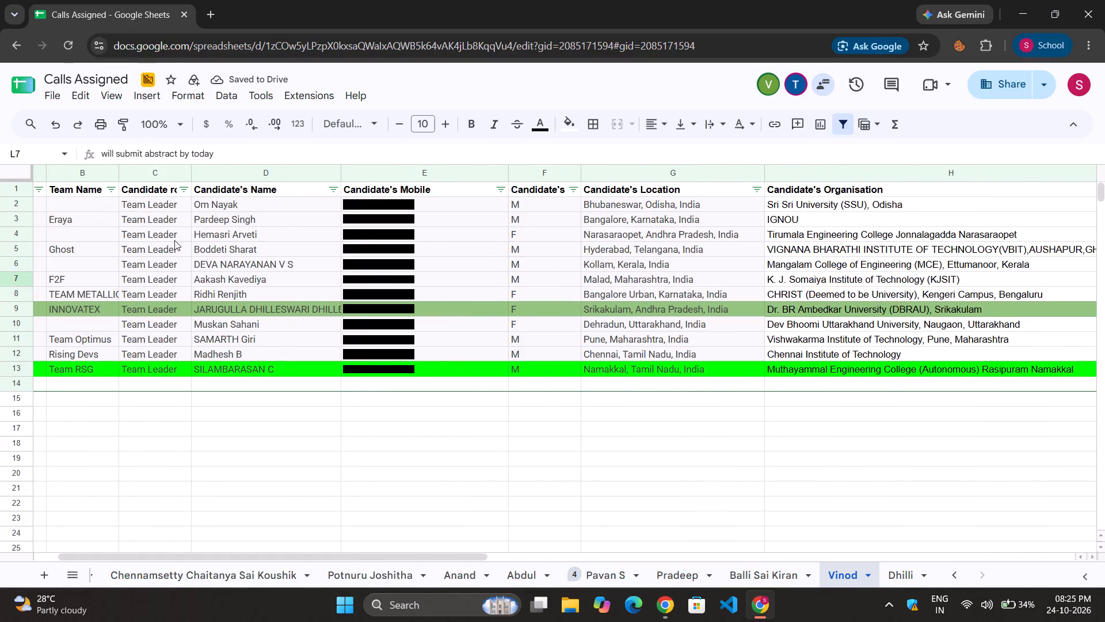
{"action": "left_click", "coordinate": [291, 280]}
{"action": "scroll", "coordinate": [291, 280], "scroll_direction": "left", "scroll_amount": 3}
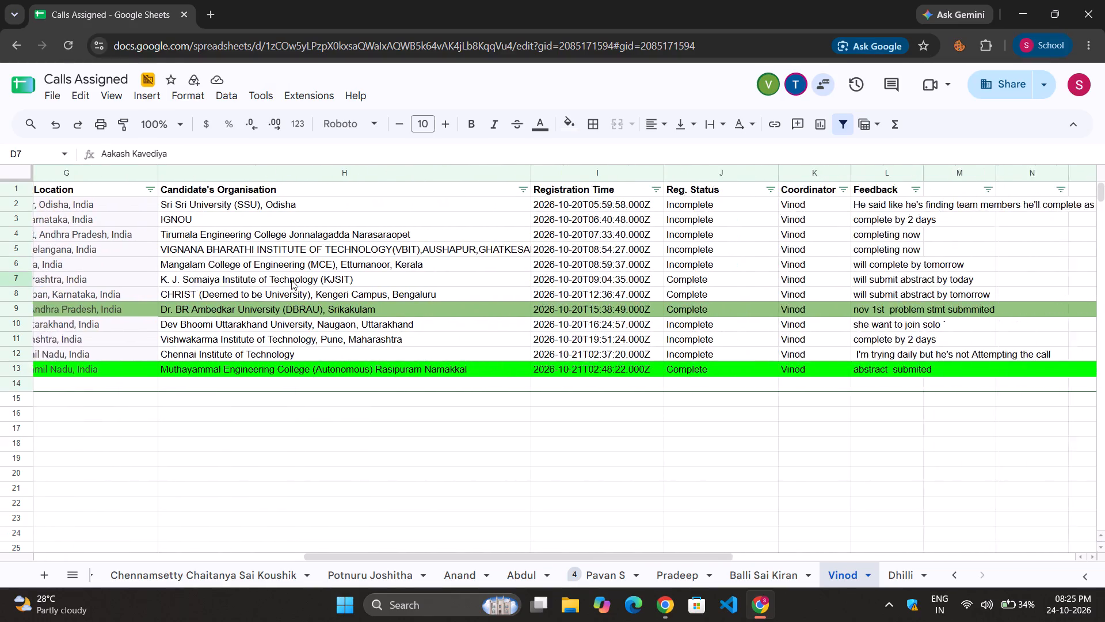
{"action": "scroll", "coordinate": [291, 280], "scroll_direction": "left", "scroll_amount": 5}
{"action": "left_click", "coordinate": [291, 280]}
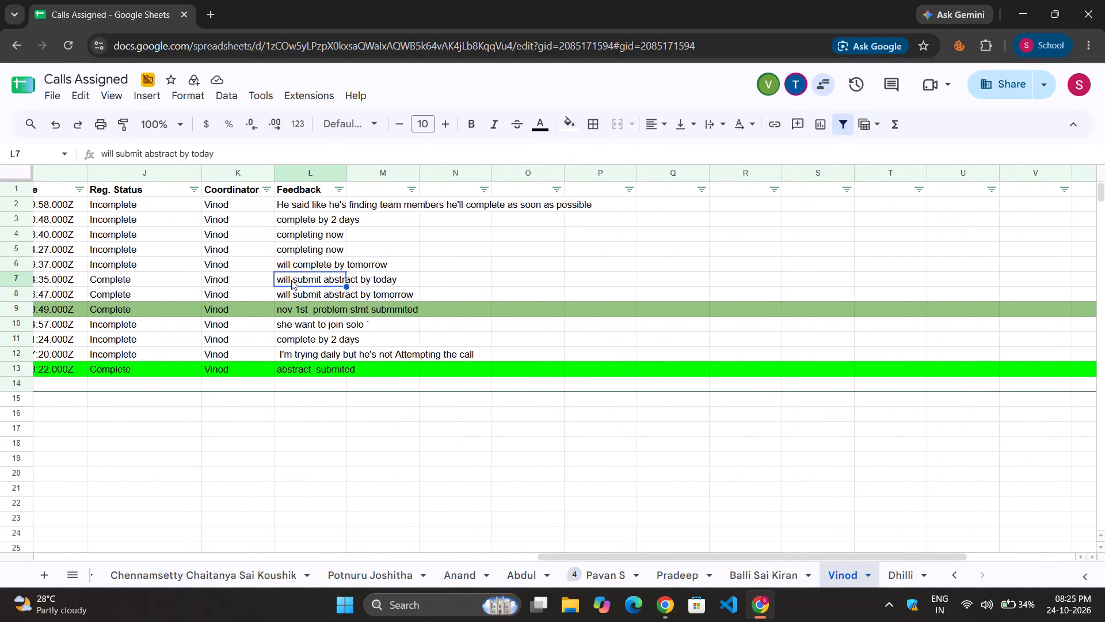
{"action": "scroll", "coordinate": [291, 280], "scroll_direction": "right", "scroll_amount": 7}
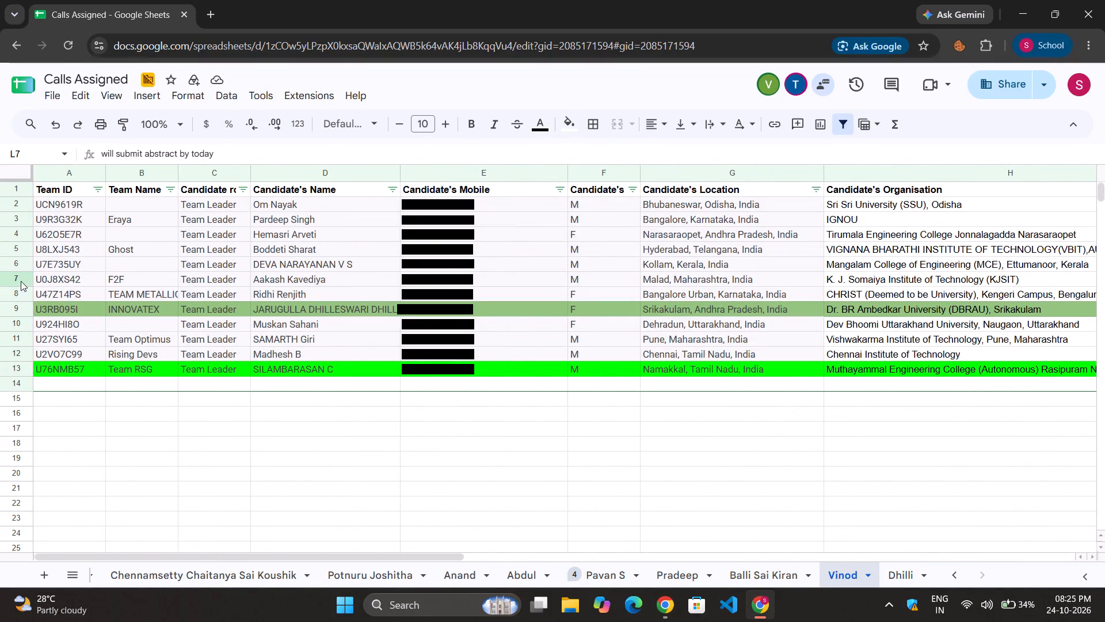
{"action": "left_click", "coordinate": [20, 281]}
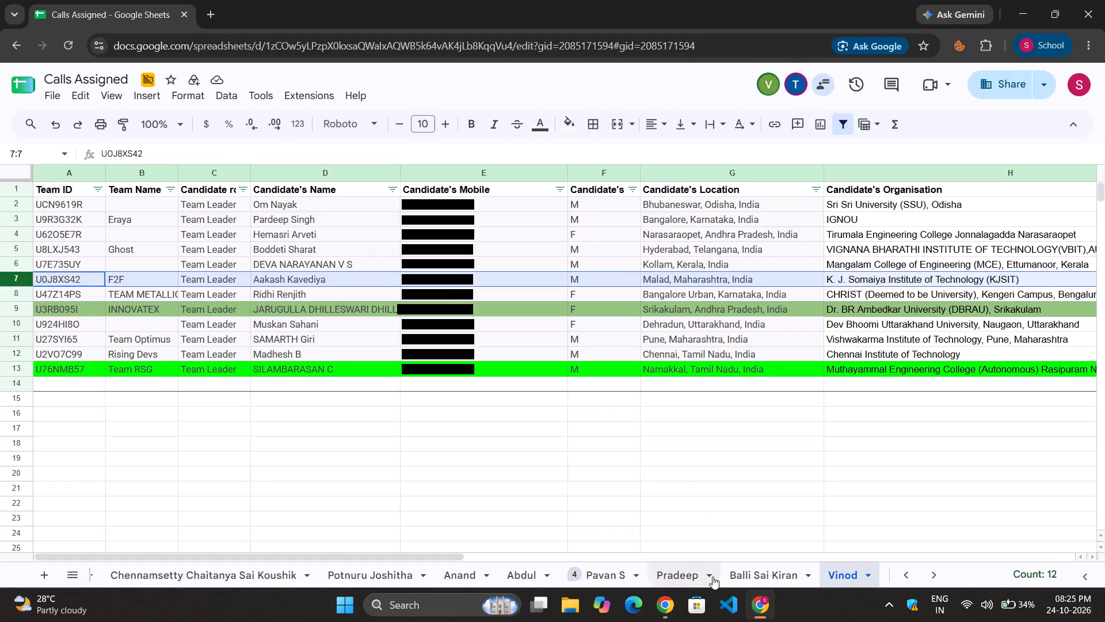
Search the web for avishkaar season 4 in a new tab and view the Unstop listing of the national-level hackathon.
{"action": "left_click", "coordinate": [212, 11]}
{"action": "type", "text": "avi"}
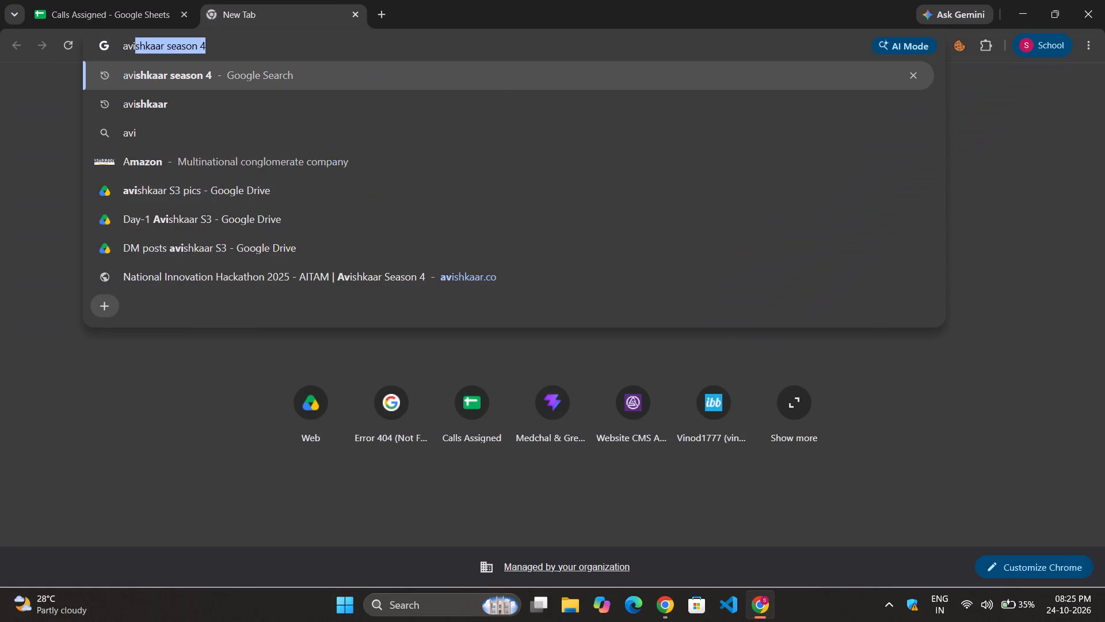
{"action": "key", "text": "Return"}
{"action": "scroll", "coordinate": [234, 344], "scroll_direction": "down", "scroll_amount": 1}
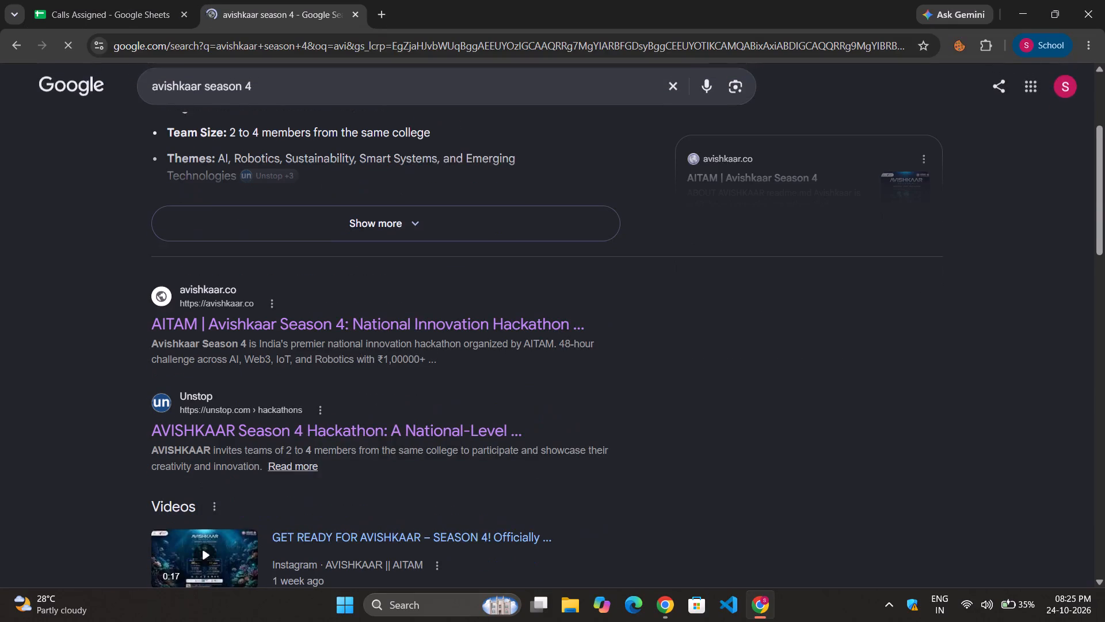
{"action": "left_click", "coordinate": [260, 421]}
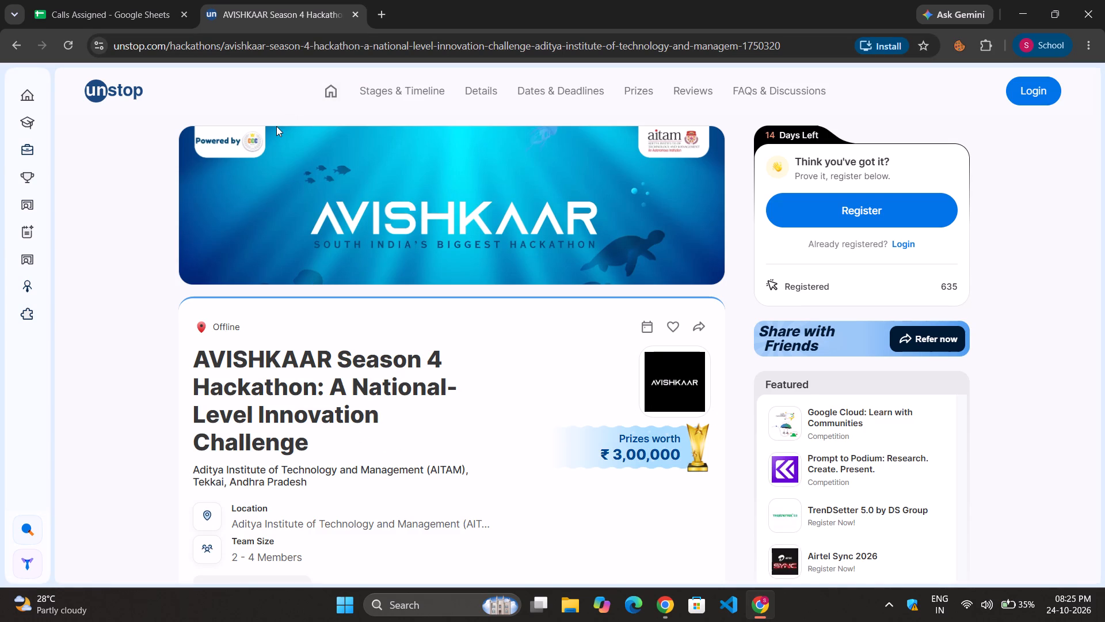
{"action": "scroll", "coordinate": [276, 126], "scroll_direction": "right", "scroll_amount": 3}
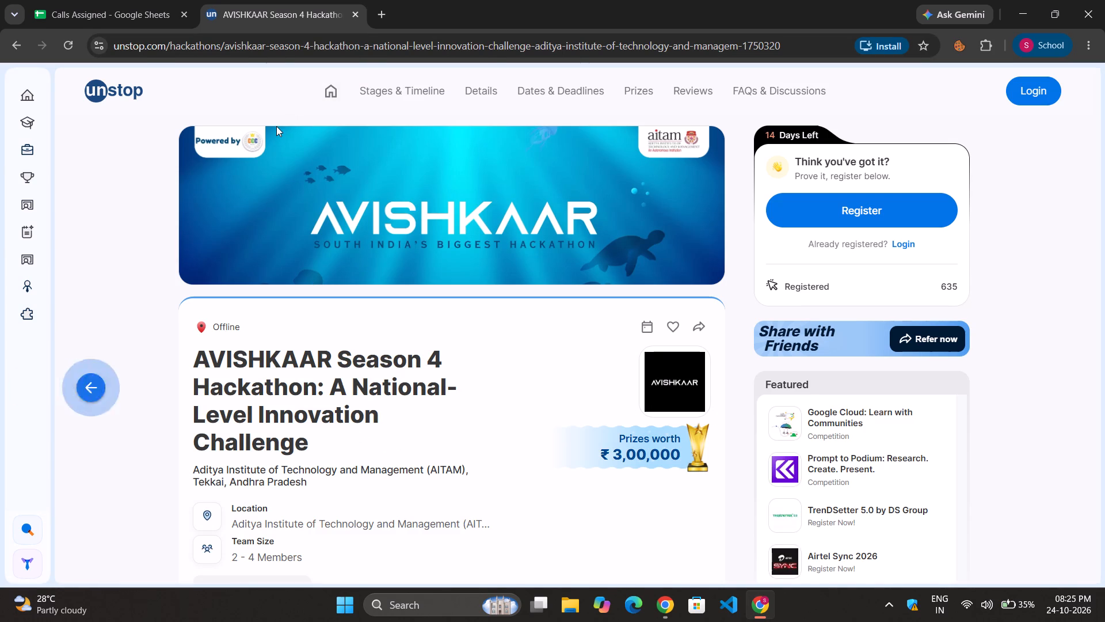
From the search results, view the Startup Grants India page about the Avishkaar Season 4 (Virtual) Hackathon.
{"action": "scroll", "coordinate": [319, 287], "scroll_direction": "down", "scroll_amount": 5}
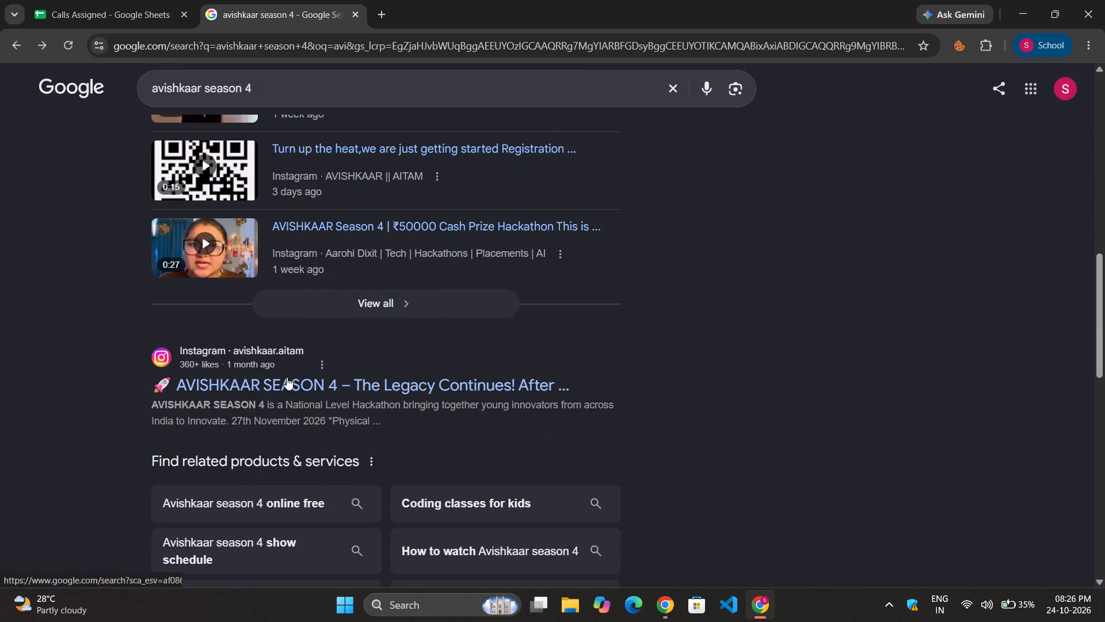
{"action": "scroll", "coordinate": [264, 441], "scroll_direction": "down", "scroll_amount": 5}
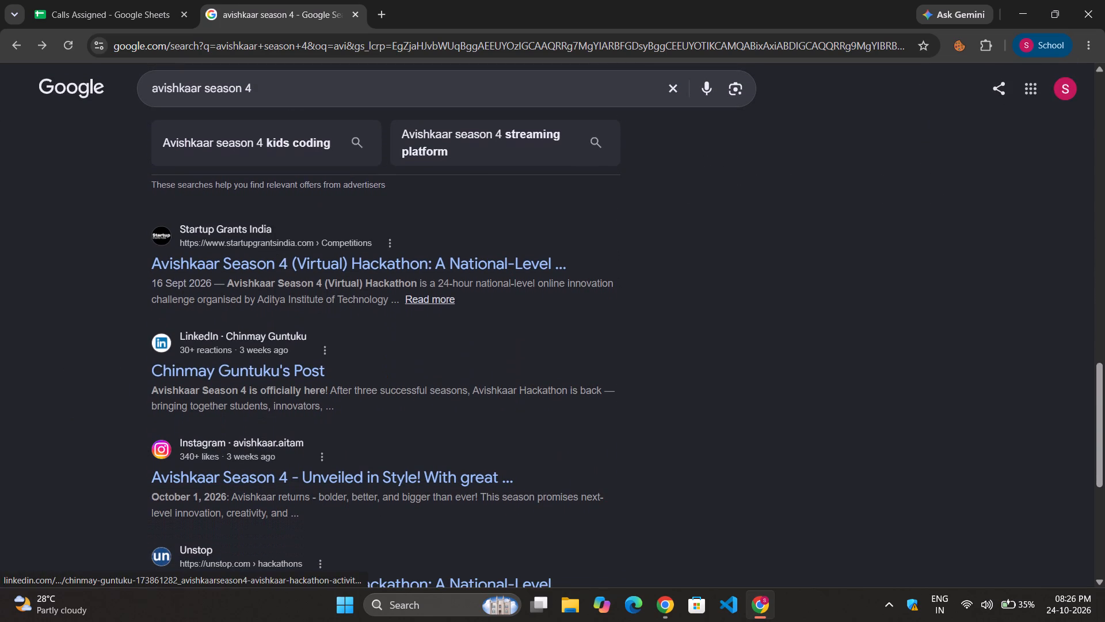
{"action": "left_click", "coordinate": [349, 258]}
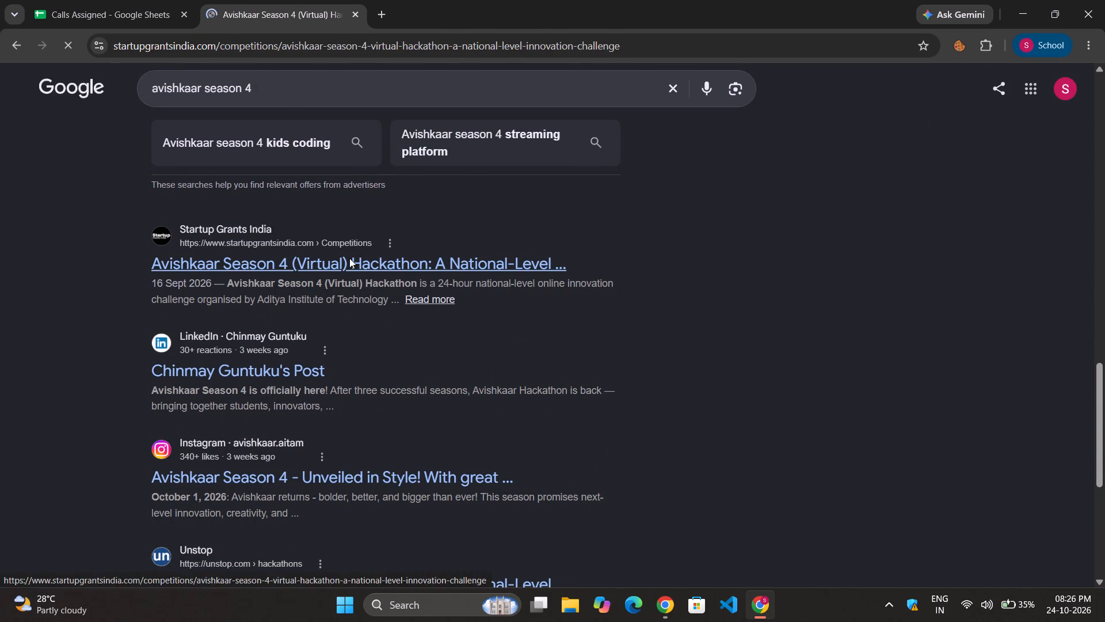
{"action": "scroll", "coordinate": [697, 438], "scroll_direction": "down", "scroll_amount": 1}
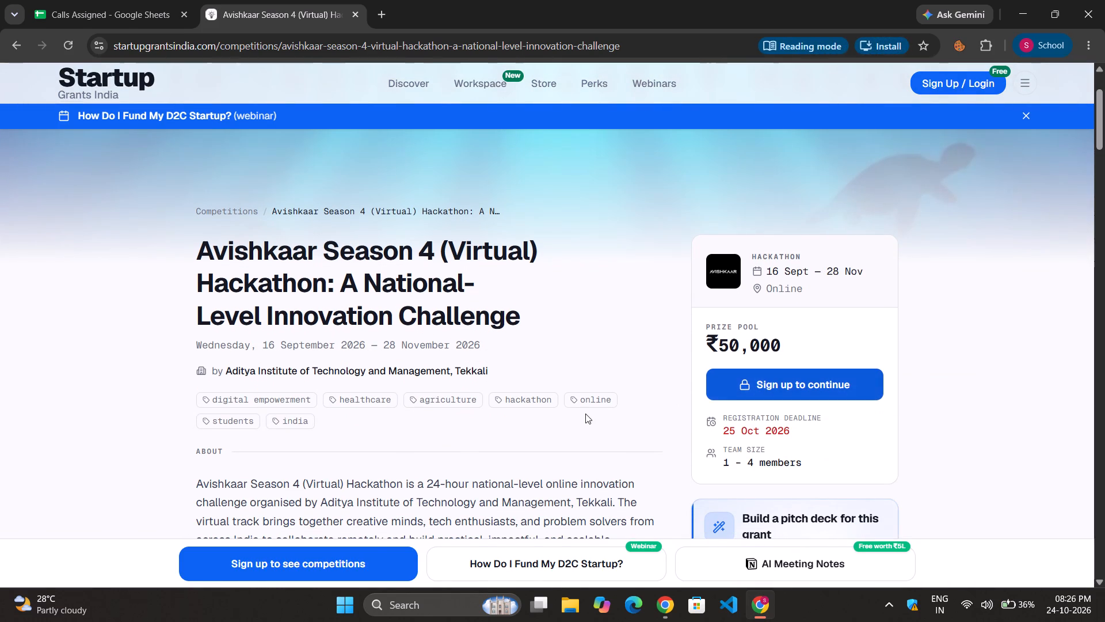
{"action": "scroll", "coordinate": [585, 414], "scroll_direction": "right", "scroll_amount": 8}
View the Unstop listing of the Avishkaar Season 4 (Virtual) Hackathon and return to the spreadsheet by closing it.
{"action": "scroll", "coordinate": [585, 414], "scroll_direction": "down", "scroll_amount": 4}
{"action": "scroll", "coordinate": [585, 414], "scroll_direction": "left", "scroll_amount": 1}
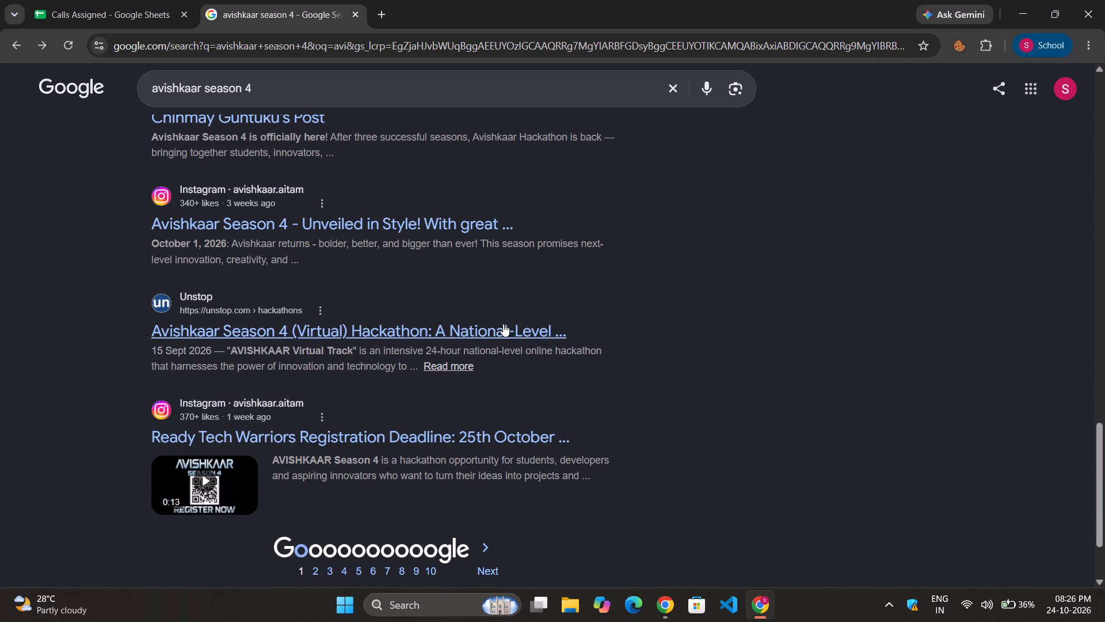
{"action": "left_click", "coordinate": [503, 324]}
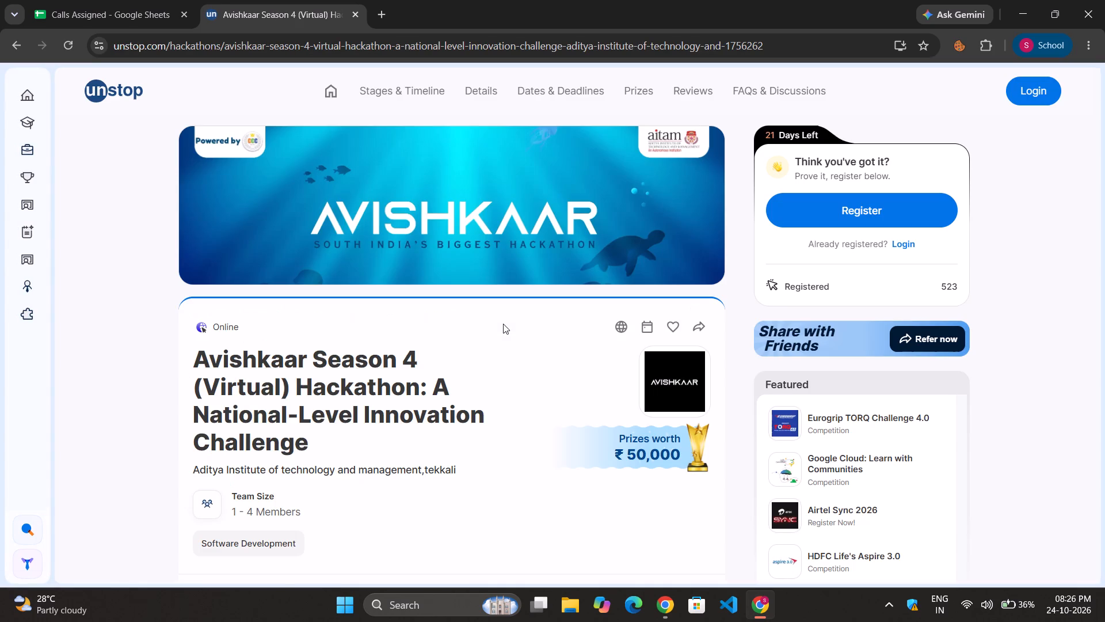
{"action": "scroll", "coordinate": [503, 324], "scroll_direction": "up", "scroll_amount": 1}
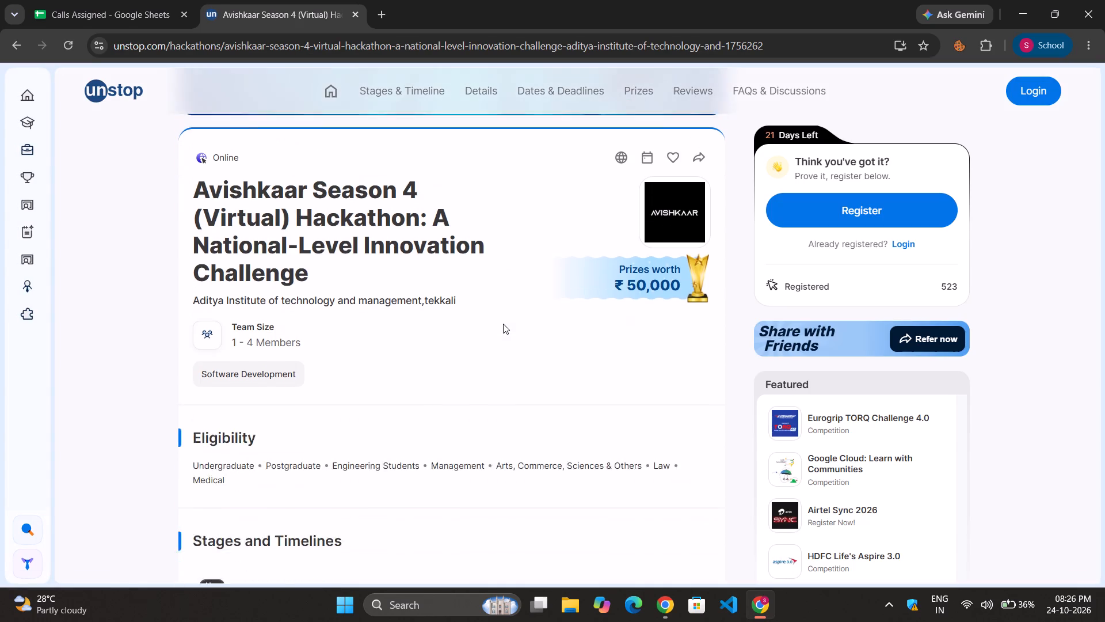
{"action": "scroll", "coordinate": [503, 324], "scroll_direction": "up", "scroll_amount": 1}
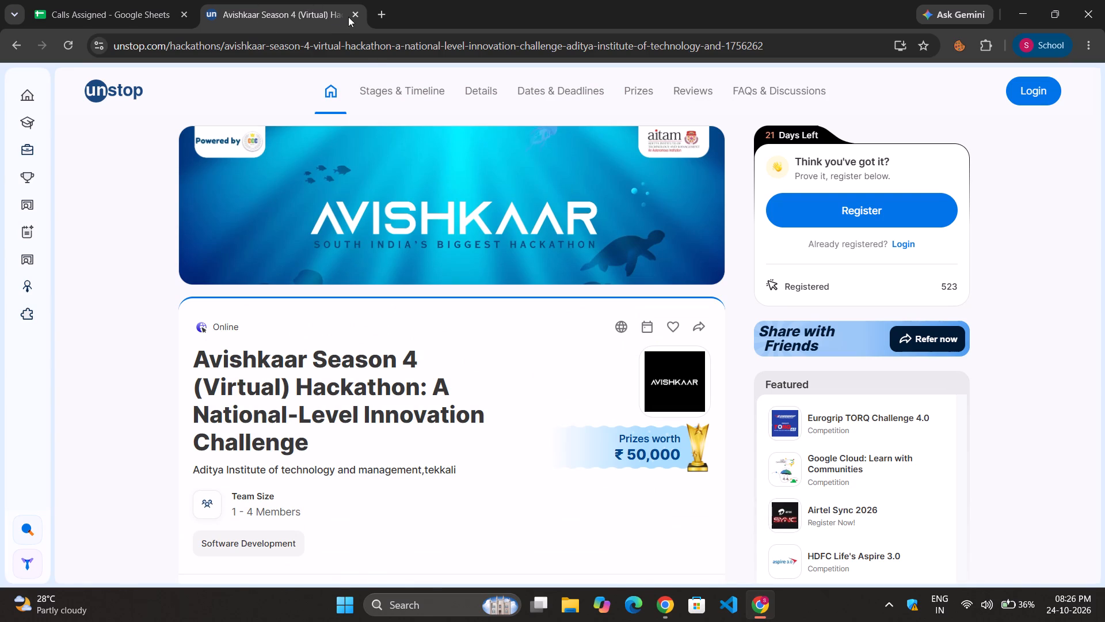
{"action": "left_click", "coordinate": [351, 18]}
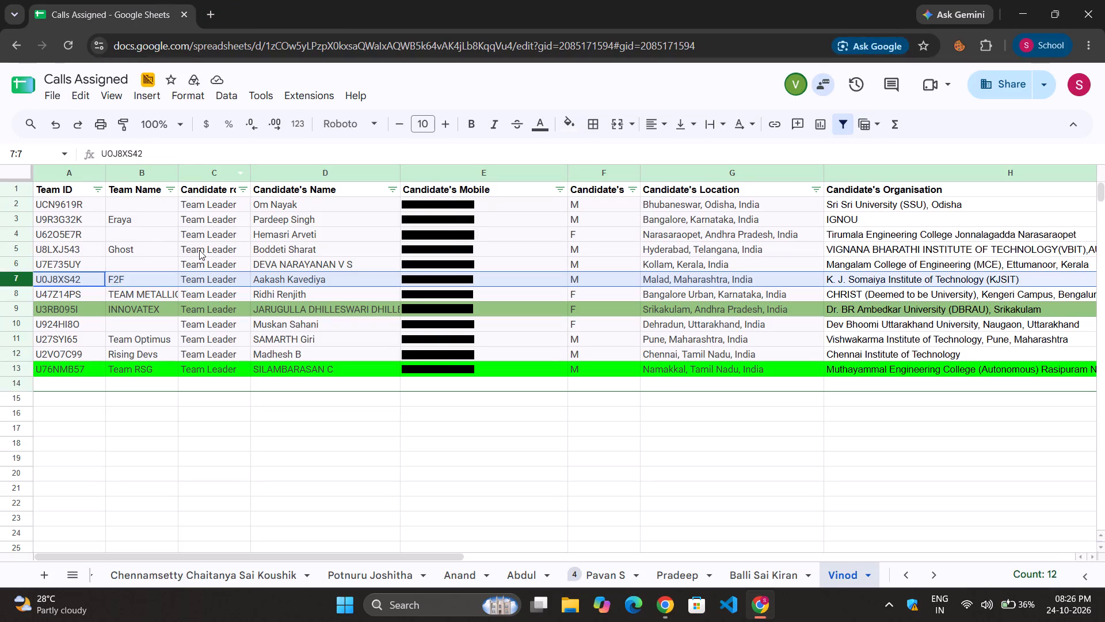
Check the organisation, registration status and feedback entries of the teams in rows 6 and 7 of the Vinod sheet.
{"action": "scroll", "coordinate": [119, 283], "scroll_direction": "left", "scroll_amount": 4}
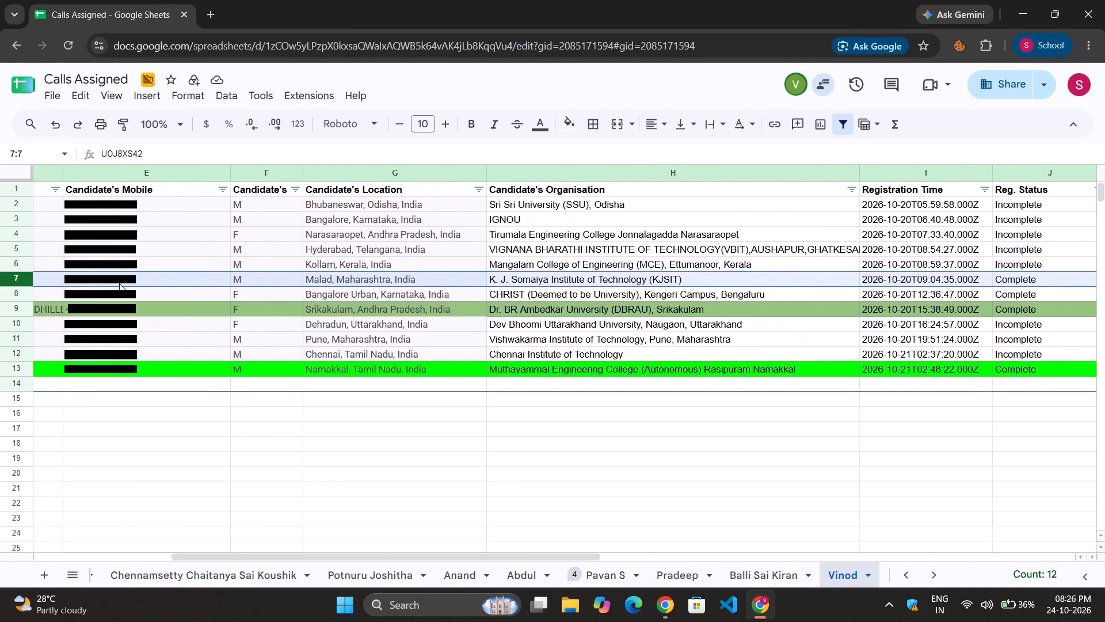
{"action": "scroll", "coordinate": [119, 283], "scroll_direction": "left", "scroll_amount": 2}
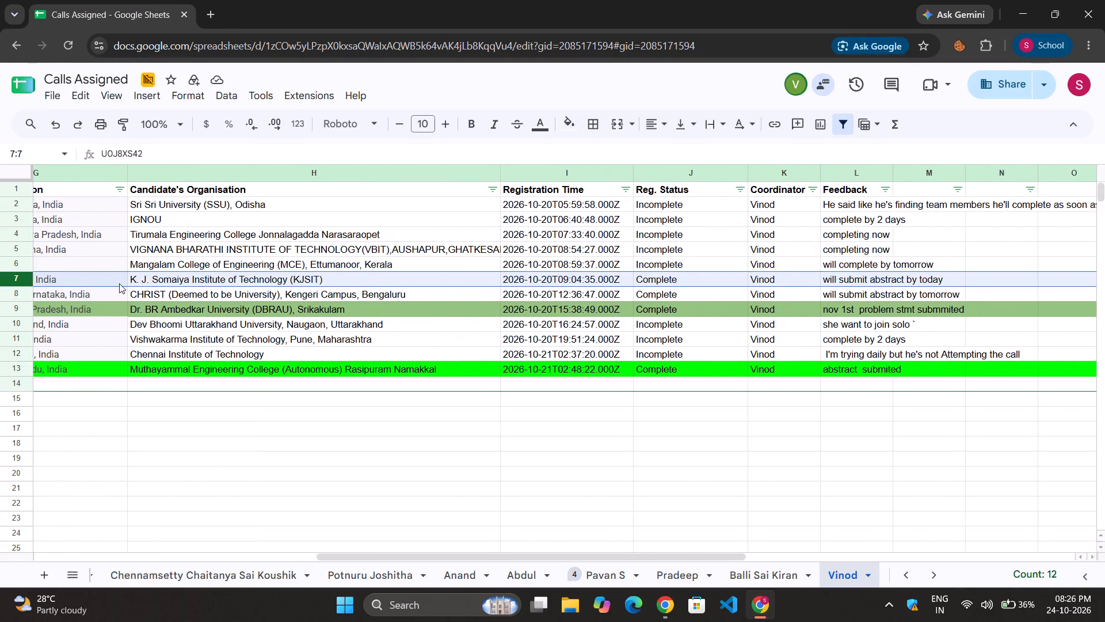
{"action": "scroll", "coordinate": [259, 290], "scroll_direction": "right", "scroll_amount": 5}
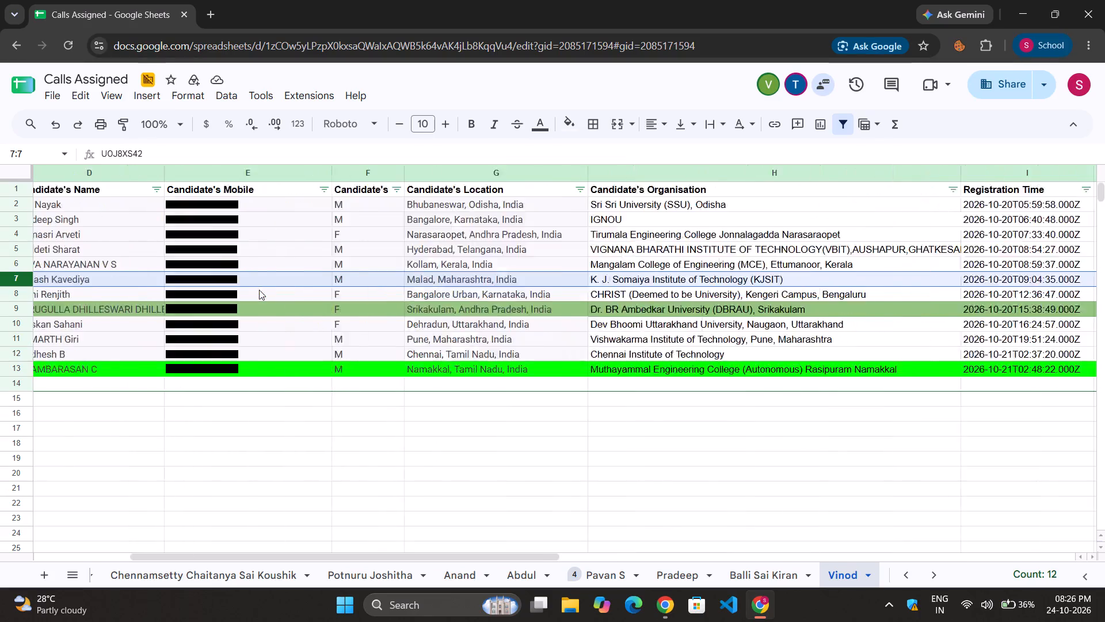
{"action": "left_click", "coordinate": [280, 264]}
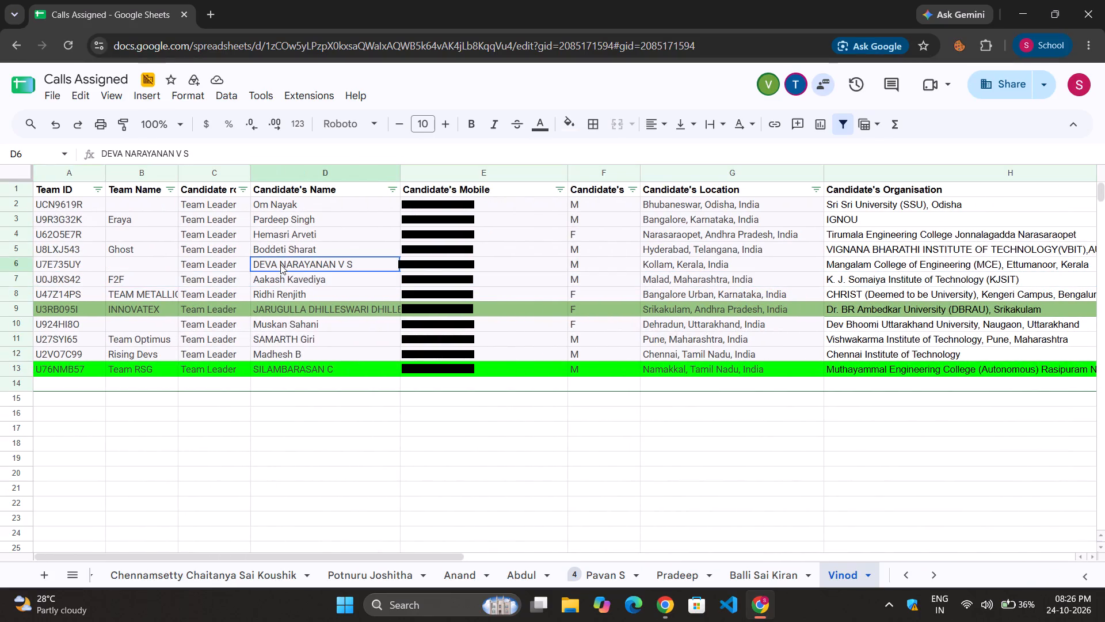
{"action": "scroll", "coordinate": [280, 264], "scroll_direction": "left", "scroll_amount": 3}
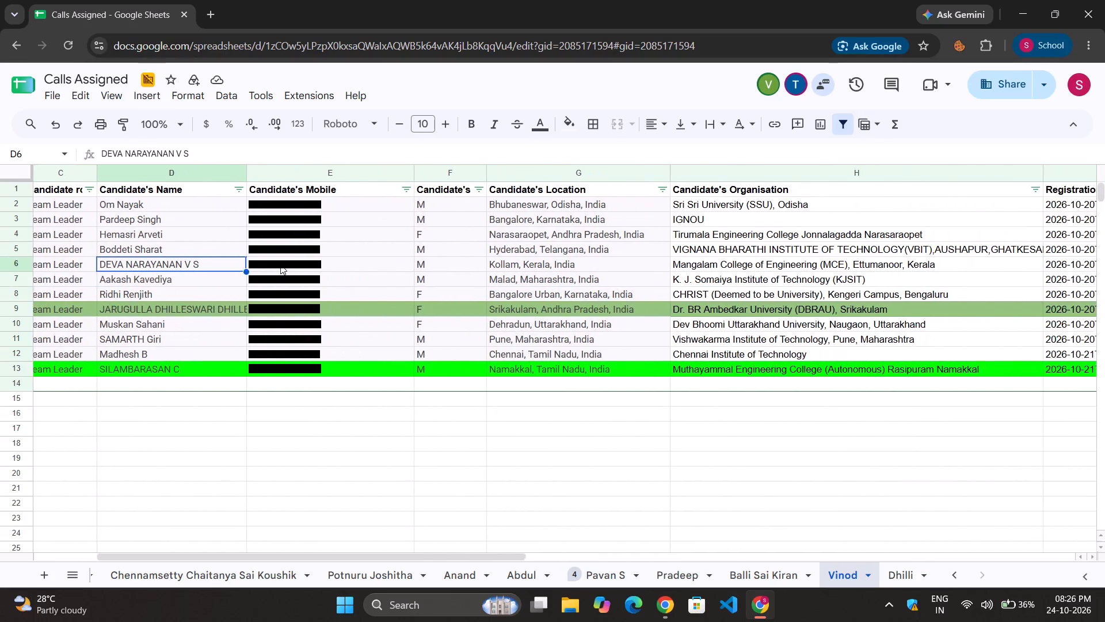
{"action": "scroll", "coordinate": [280, 264], "scroll_direction": "left", "scroll_amount": 1}
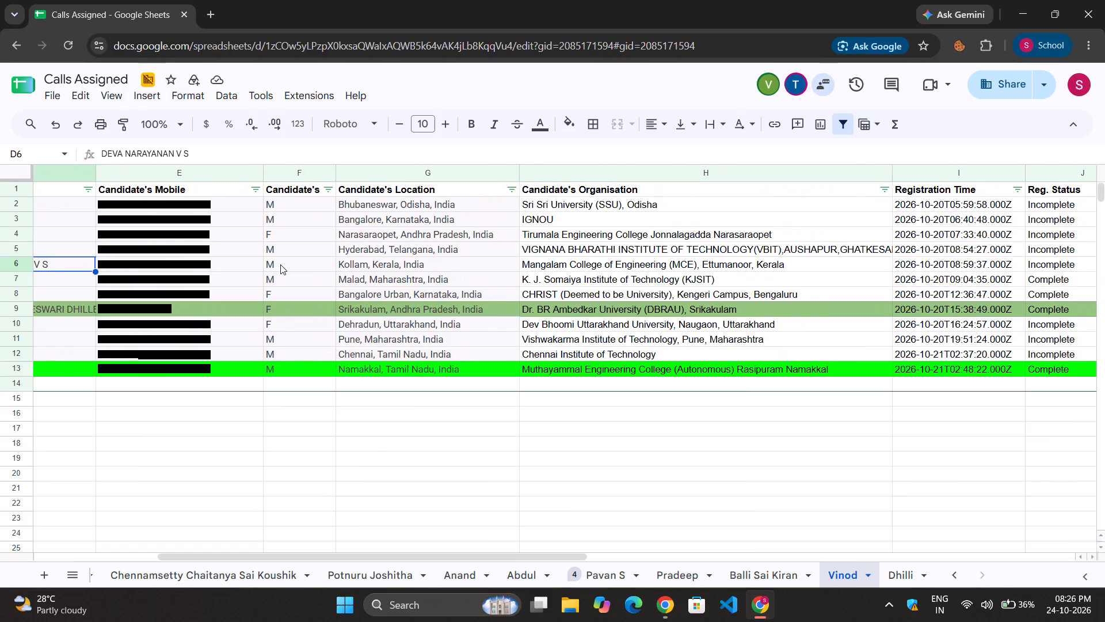
{"action": "scroll", "coordinate": [280, 264], "scroll_direction": "right", "scroll_amount": 6}
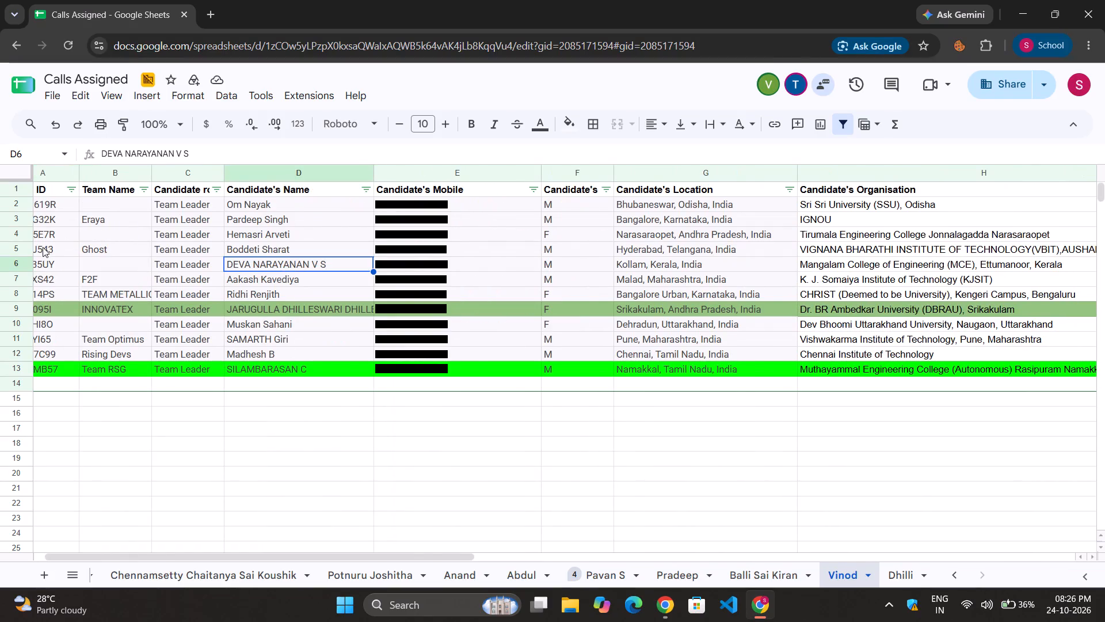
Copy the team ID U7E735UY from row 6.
{"action": "left_click", "coordinate": [58, 267]}
{"action": "key", "text": "ctrl+c"}
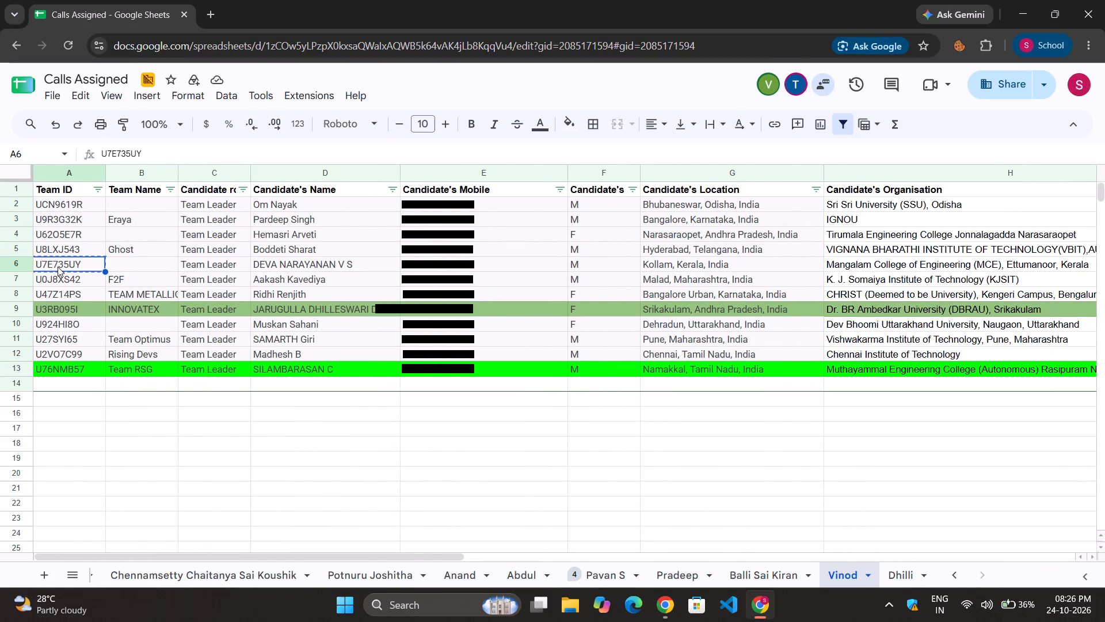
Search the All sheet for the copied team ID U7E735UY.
{"action": "scroll", "coordinate": [162, 572], "scroll_direction": "right", "scroll_amount": 10}
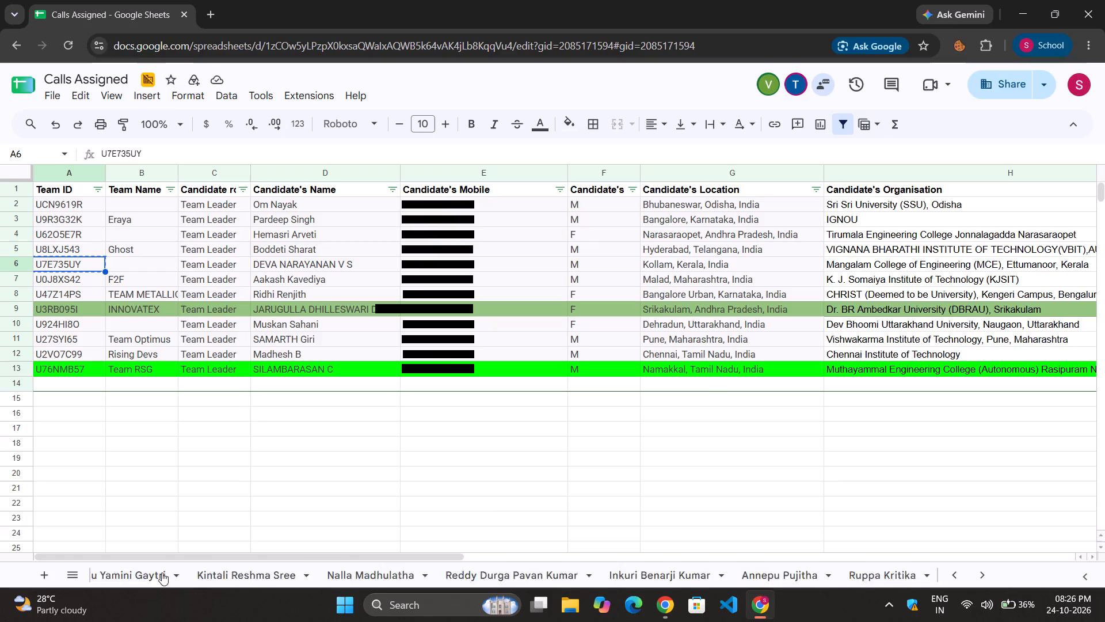
{"action": "scroll", "coordinate": [123, 569], "scroll_direction": "right", "scroll_amount": 15}
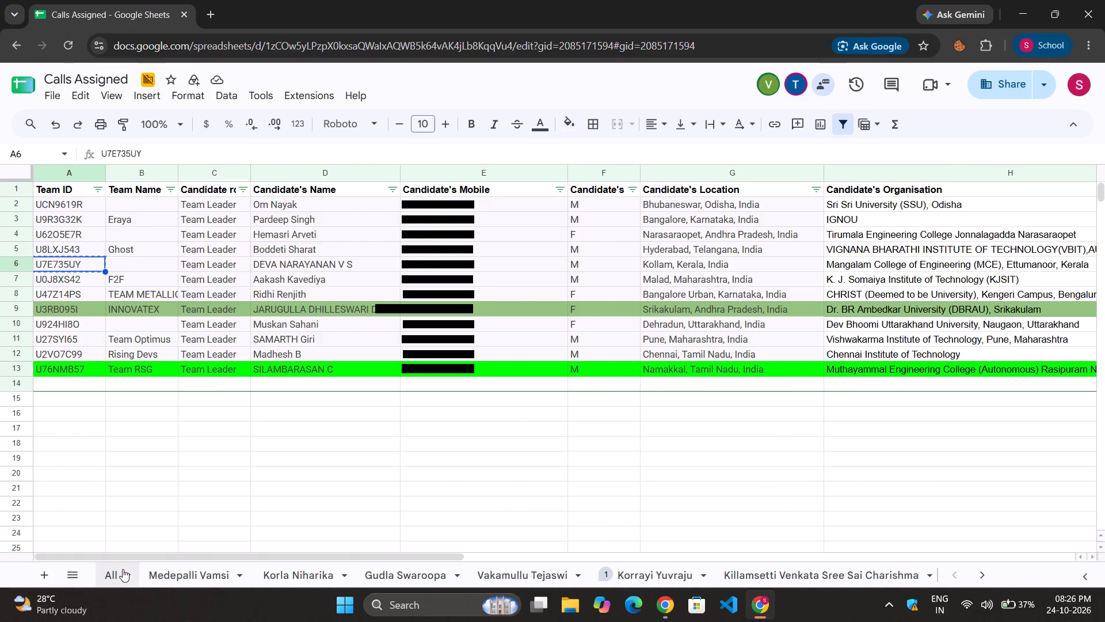
{"action": "left_click", "coordinate": [123, 569]}
{"action": "left_click", "coordinate": [380, 347]}
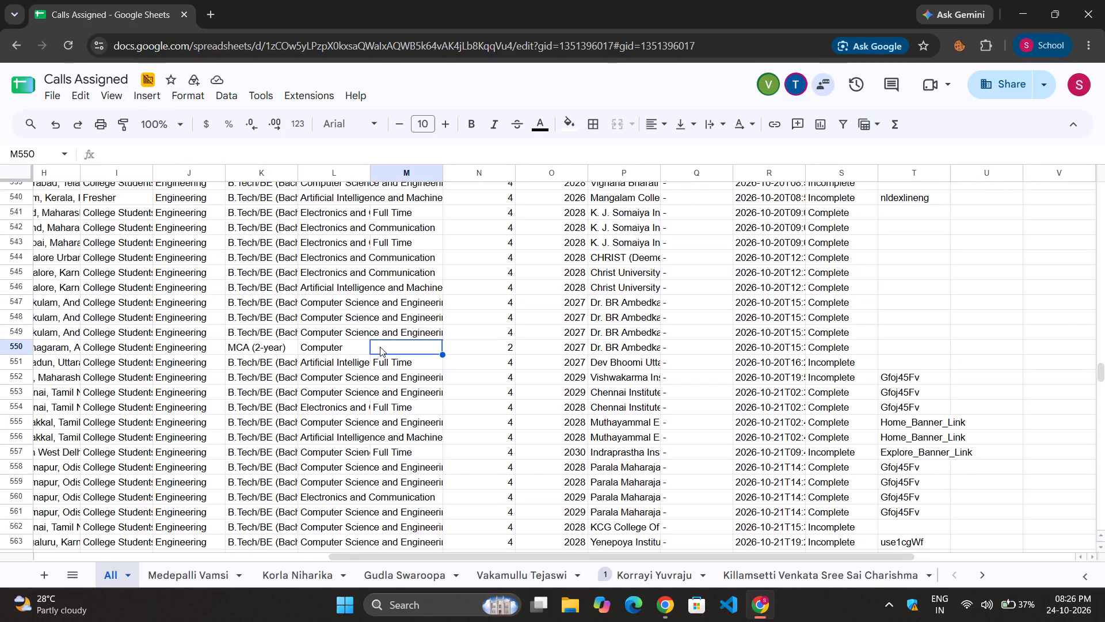
{"action": "key", "text": "ctrl+f"}
{"action": "key", "text": "ctrl+v"}
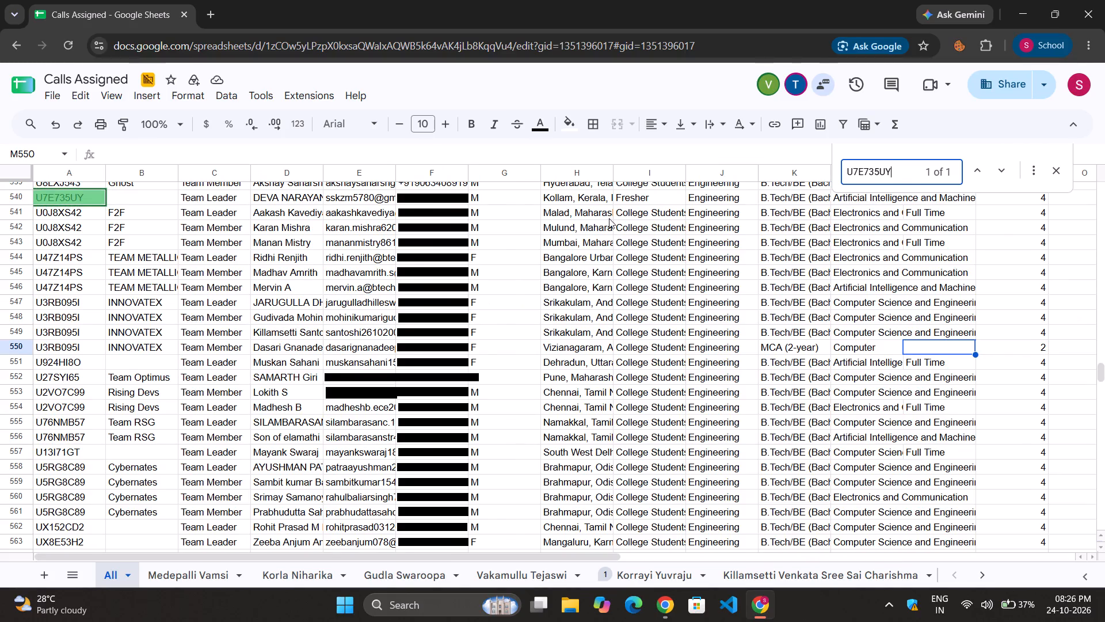
{"action": "scroll", "coordinate": [609, 218], "scroll_direction": "left", "scroll_amount": 7}
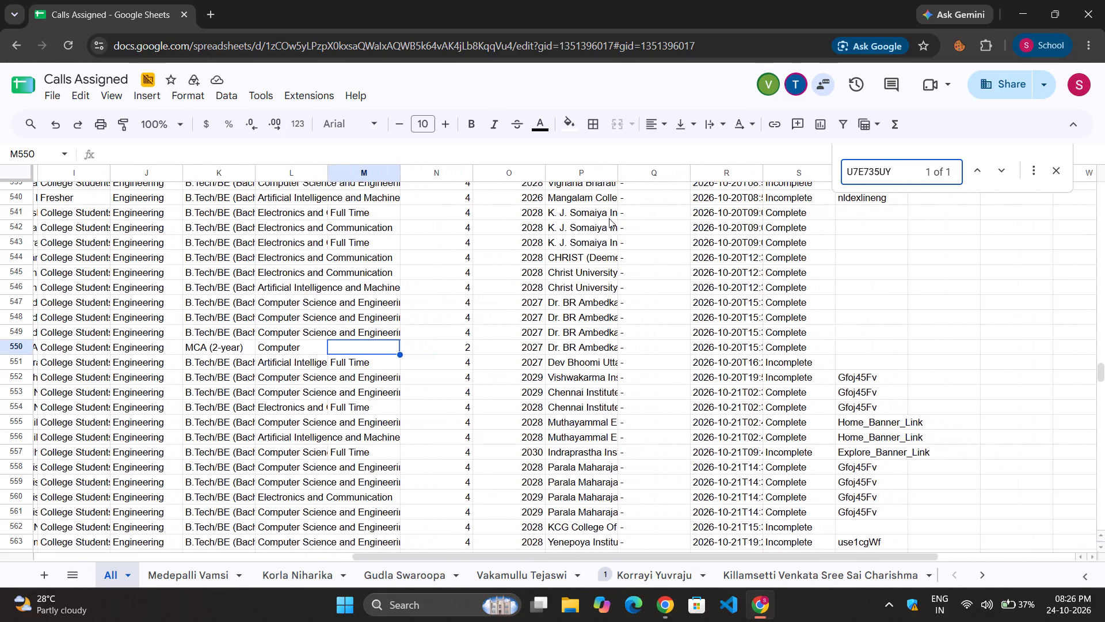
{"action": "scroll", "coordinate": [609, 218], "scroll_direction": "up", "scroll_amount": 3}
{"action": "scroll", "coordinate": [609, 218], "scroll_direction": "right", "scroll_amount": 7}
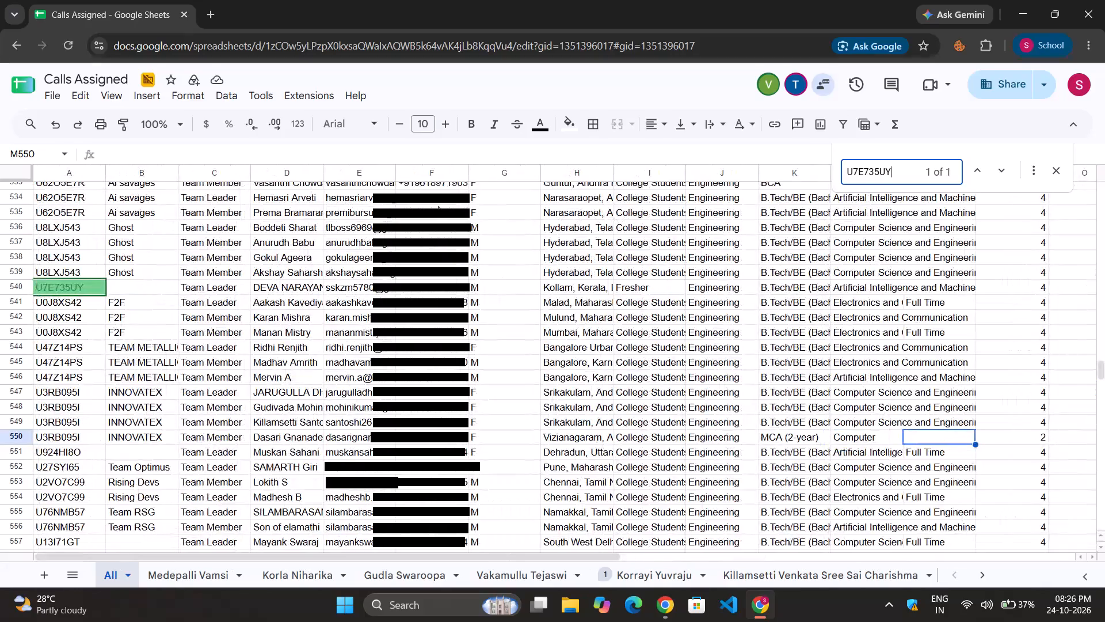
{"action": "left_click", "coordinate": [515, 284]}
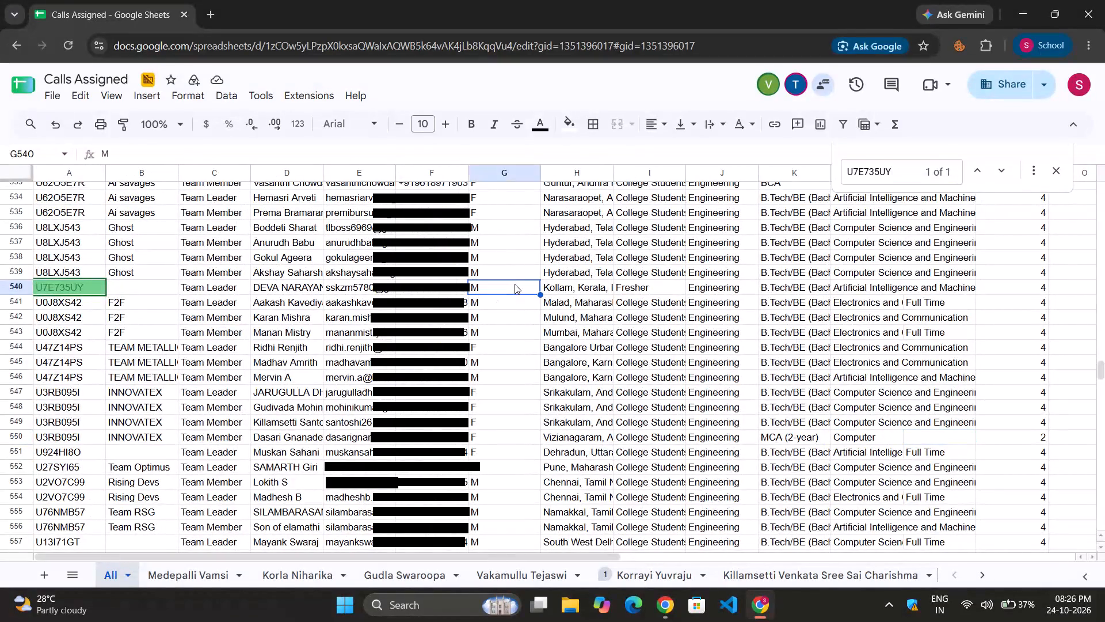
{"action": "key", "text": "Right"}
{"action": "key", "text": "Right"}
{"action": "key", "text": "Right"}
{"action": "key", "text": "Right"}
{"action": "key", "text": "Right"}
{"action": "key", "text": "Right"}
{"action": "key", "text": "Right"}
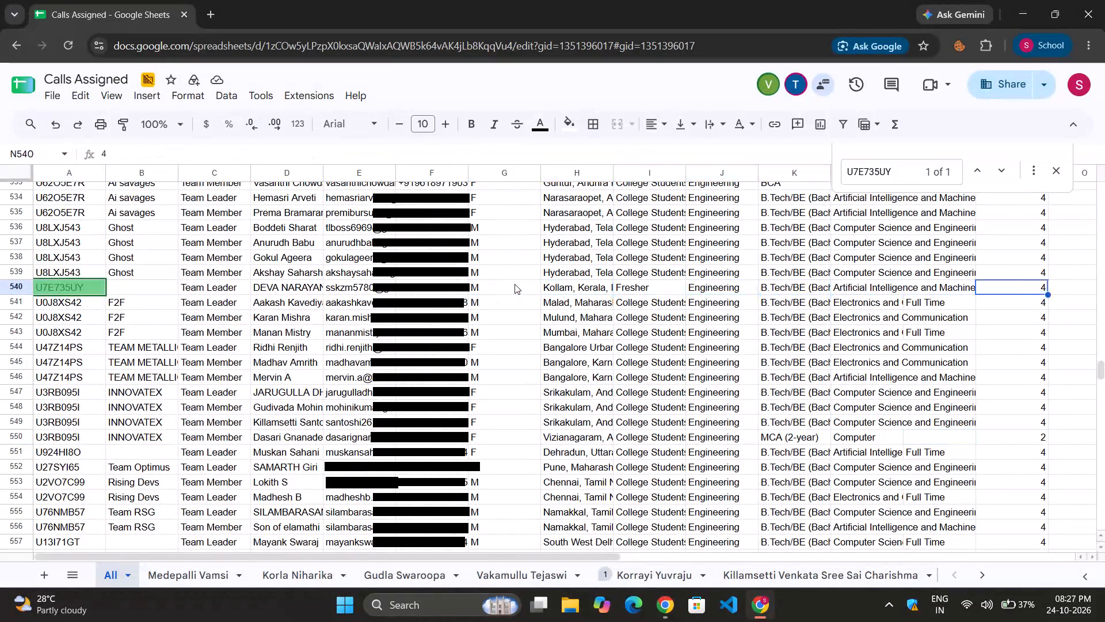
{"action": "key", "text": "Right"}
{"action": "key", "text": "Right"}
{"action": "key", "text": "Right"}
{"action": "key", "text": "Right"}
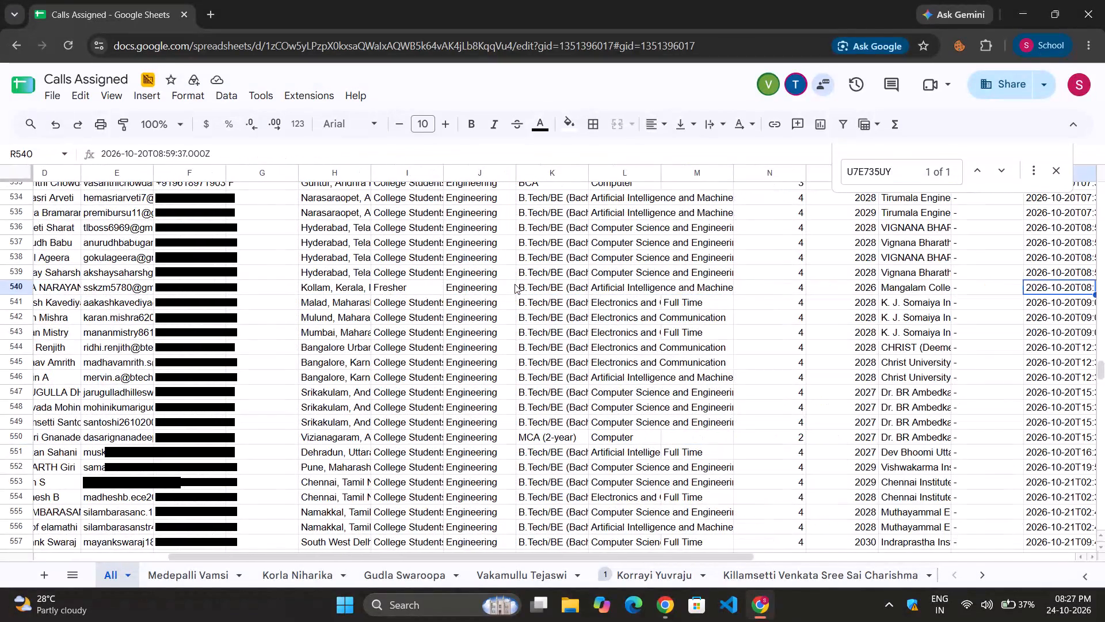
{"action": "key", "text": "Right"}
{"action": "key", "text": "Right"}
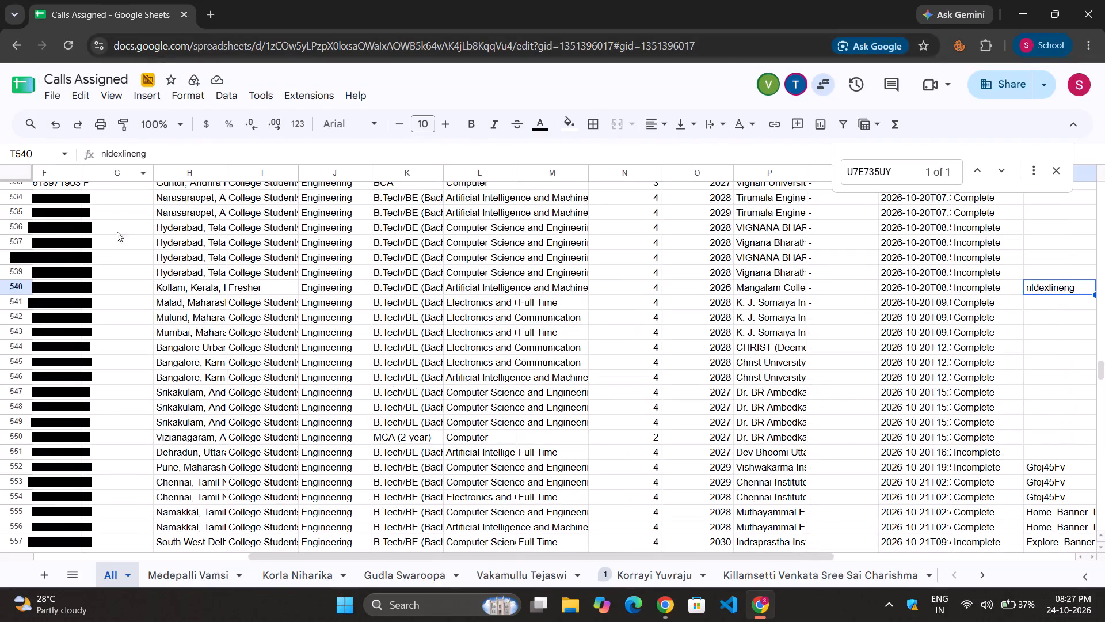
{"action": "left_click", "coordinate": [1056, 172]}
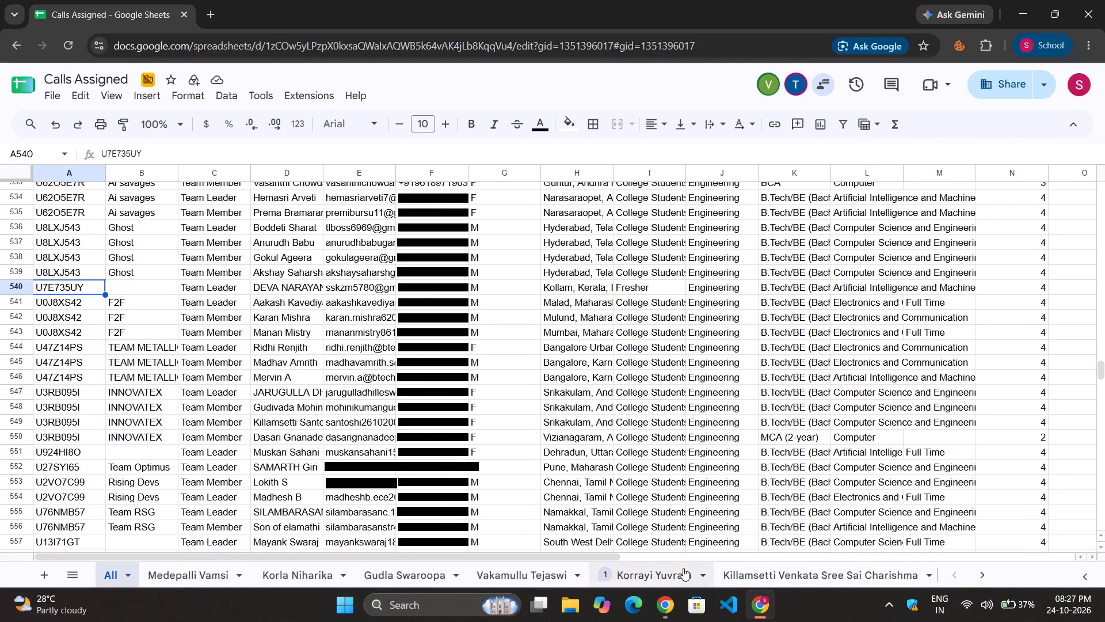
Return to the Vinod sheet.
{"action": "scroll", "coordinate": [684, 572], "scroll_direction": "left", "scroll_amount": 16}
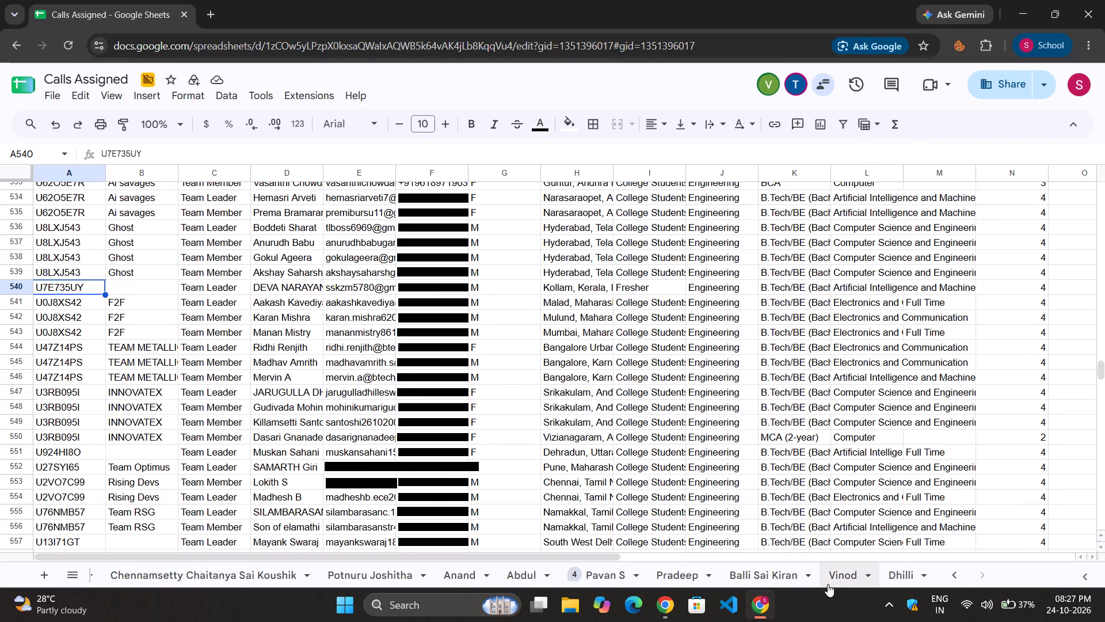
{"action": "left_click", "coordinate": [832, 581]}
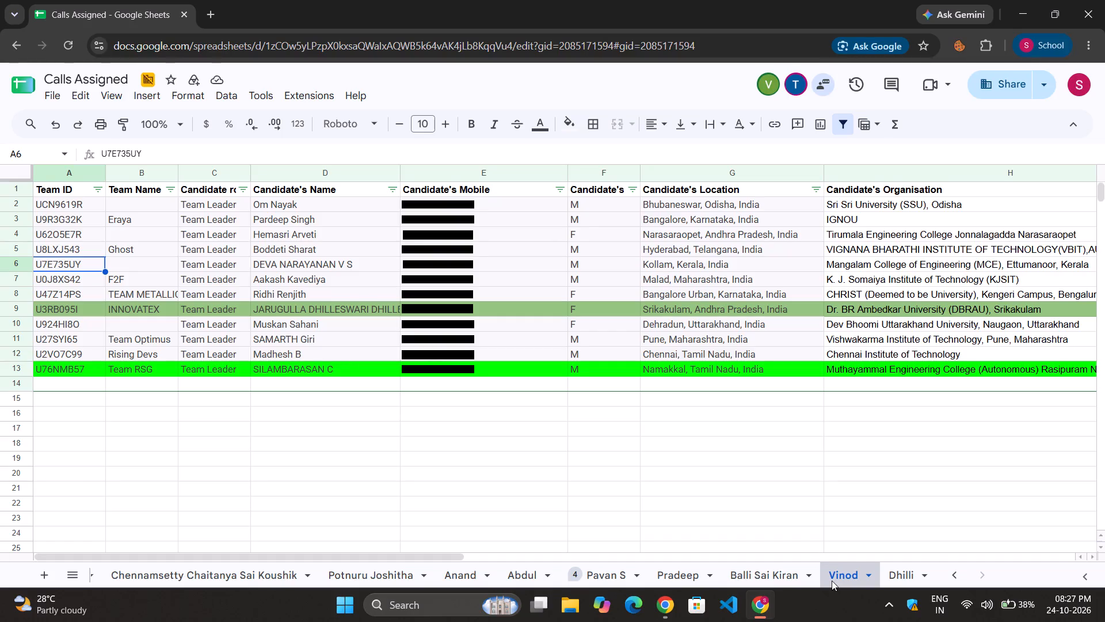
Check the registration status, mobile number and feedback entries of team Ghost in row 5.
{"action": "scroll", "coordinate": [832, 581], "scroll_direction": "left", "scroll_amount": 3}
{"action": "scroll", "coordinate": [628, 430], "scroll_direction": "left", "scroll_amount": 4}
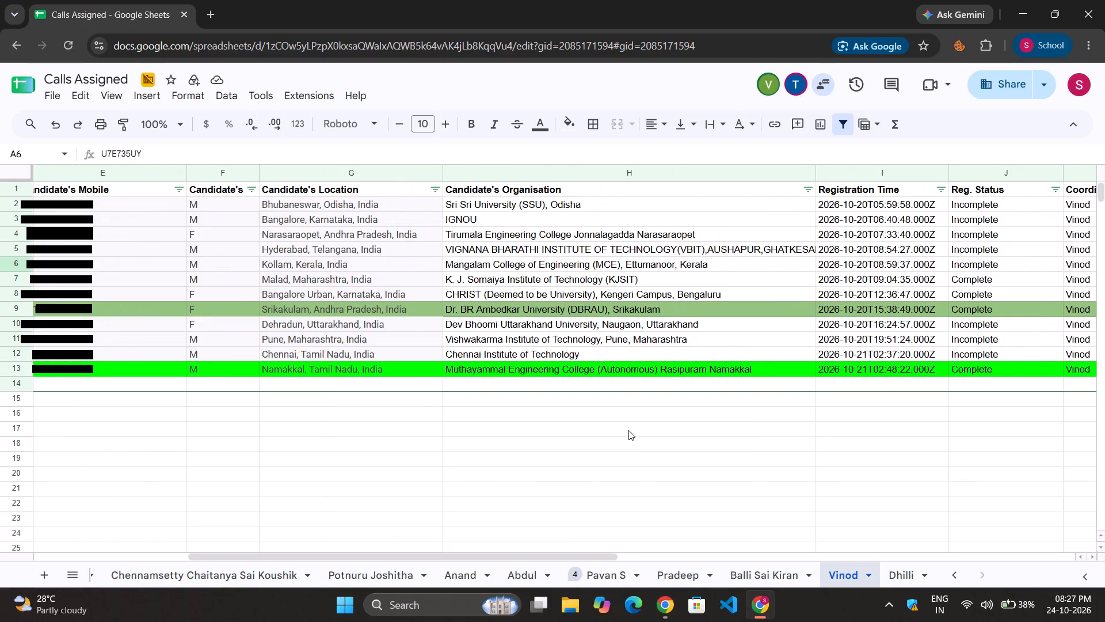
{"action": "scroll", "coordinate": [628, 430], "scroll_direction": "right", "scroll_amount": 12}
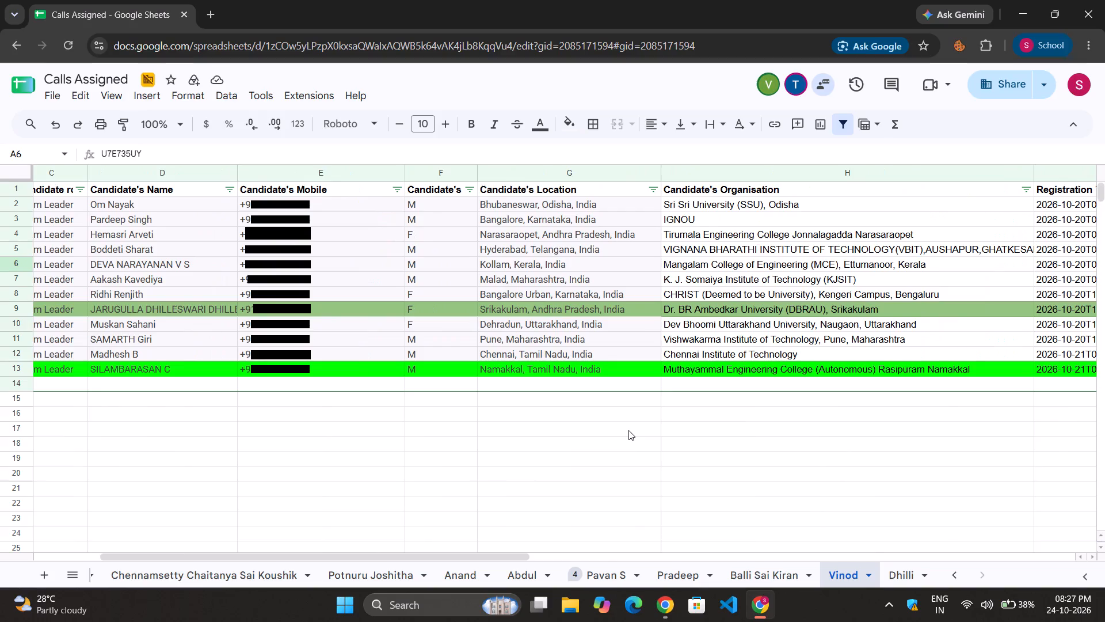
{"action": "scroll", "coordinate": [628, 430], "scroll_direction": "left", "scroll_amount": 3}
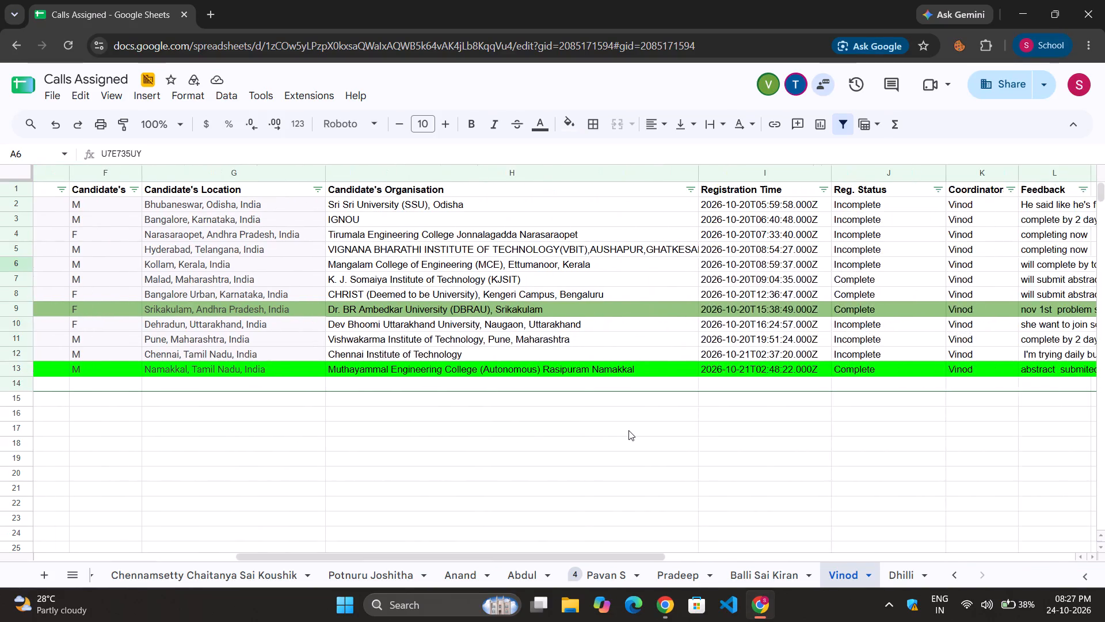
{"action": "scroll", "coordinate": [628, 430], "scroll_direction": "left", "scroll_amount": 3}
{"action": "left_click", "coordinate": [764, 249]}
{"action": "scroll", "coordinate": [764, 249], "scroll_direction": "right", "scroll_amount": 1}
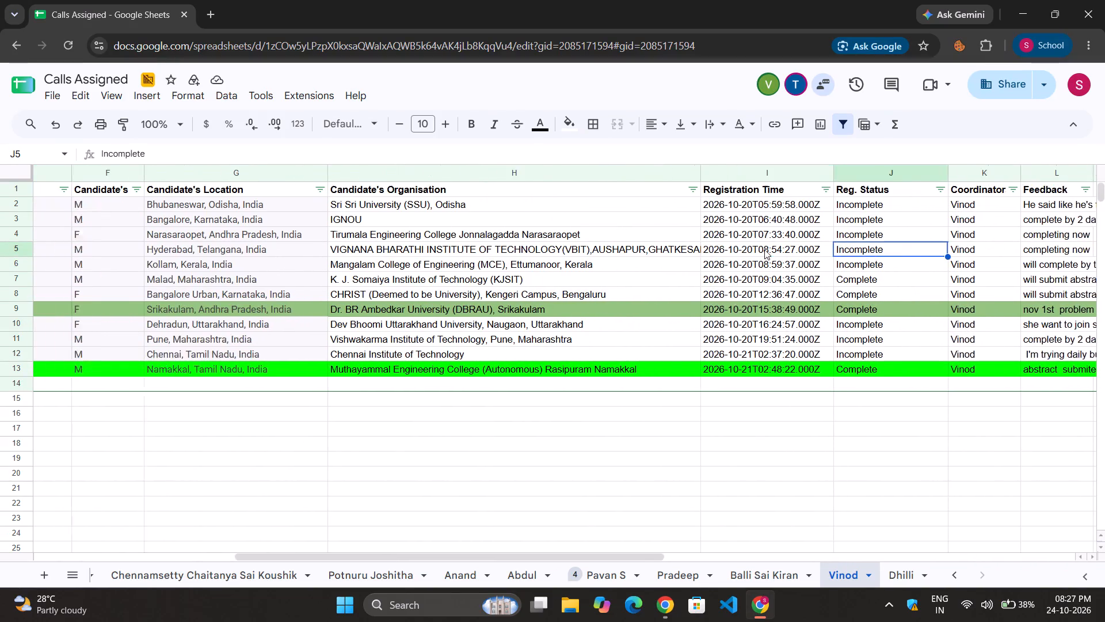
{"action": "scroll", "coordinate": [764, 249], "scroll_direction": "right", "scroll_amount": 7}
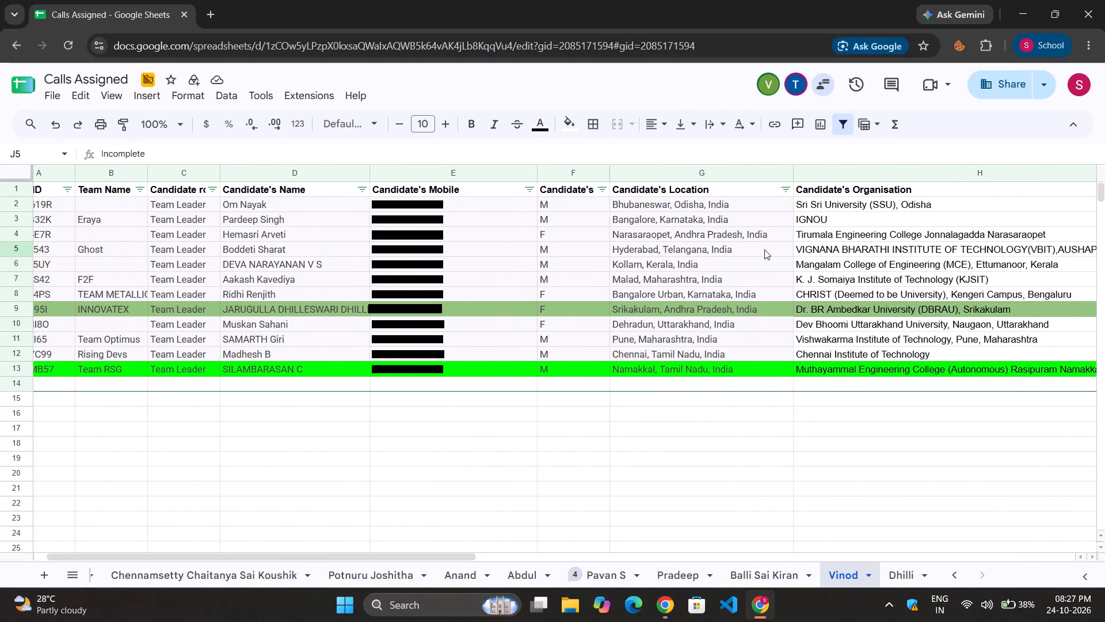
{"action": "scroll", "coordinate": [764, 249], "scroll_direction": "right", "scroll_amount": 2}
{"action": "left_click", "coordinate": [554, 249]}
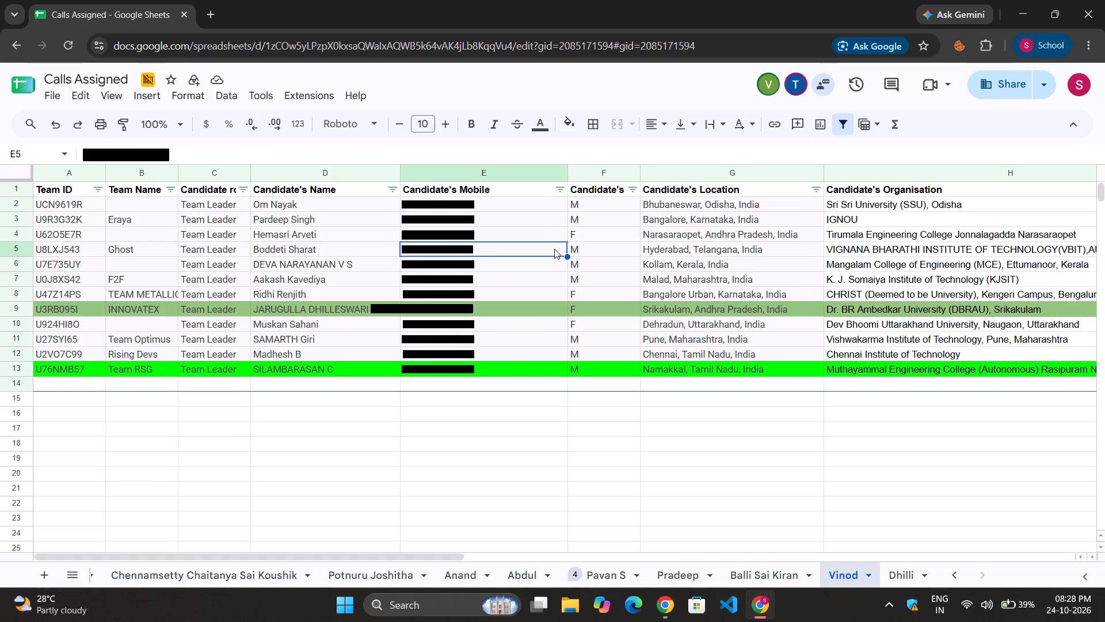
{"action": "scroll", "coordinate": [554, 249], "scroll_direction": "left", "scroll_amount": 10}
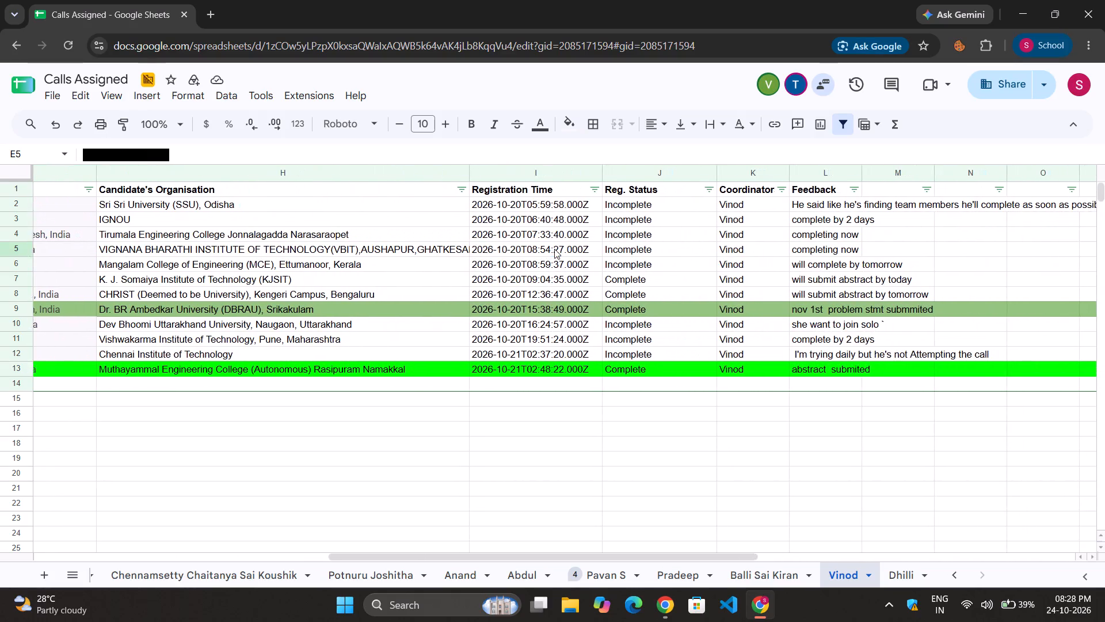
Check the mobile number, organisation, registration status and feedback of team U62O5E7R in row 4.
{"action": "scroll", "coordinate": [576, 256], "scroll_direction": "right", "scroll_amount": 5}
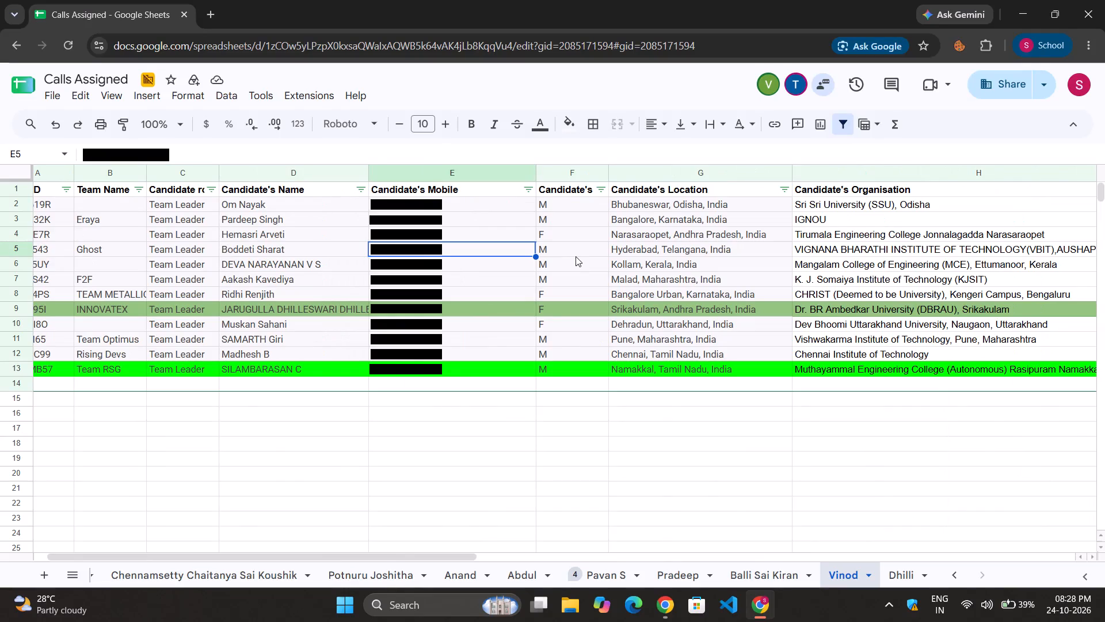
{"action": "left_click", "coordinate": [540, 235]}
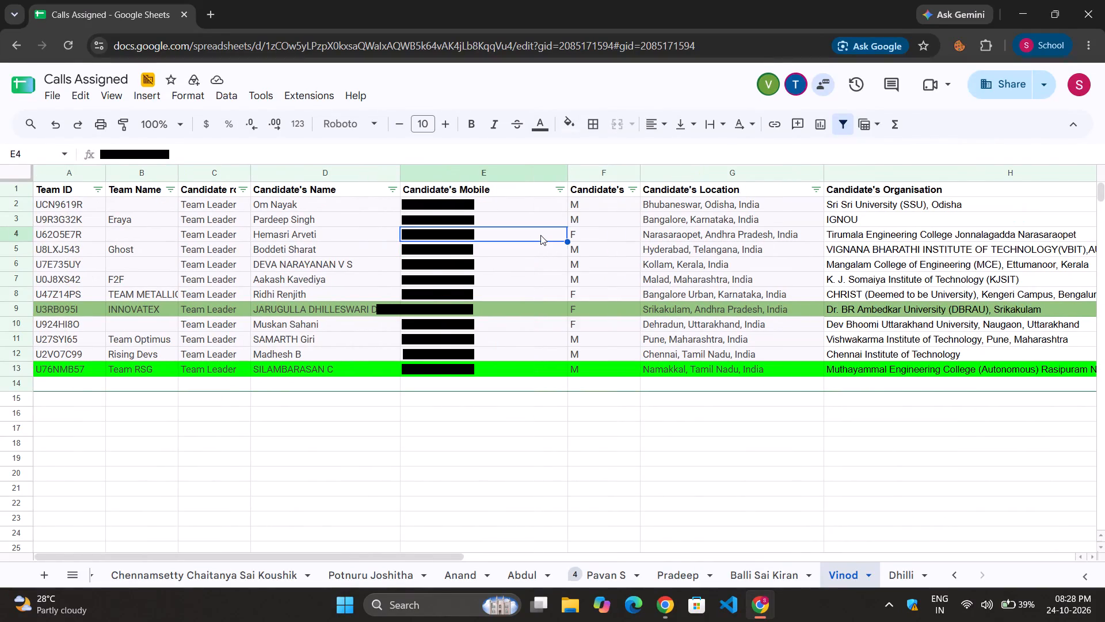
{"action": "scroll", "coordinate": [540, 235], "scroll_direction": "left", "scroll_amount": 1}
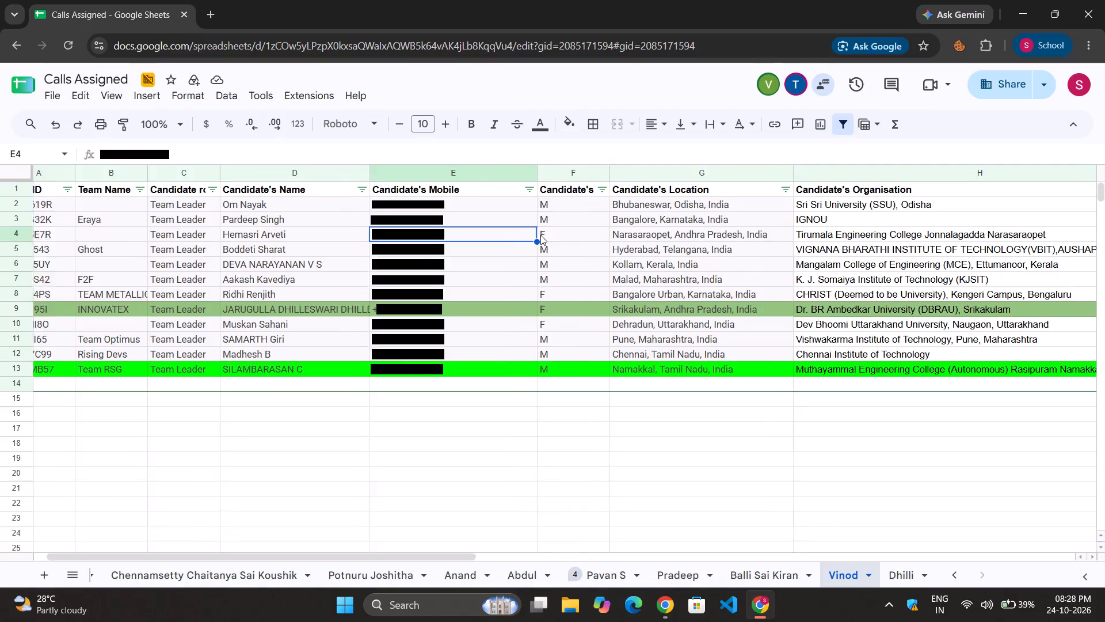
{"action": "scroll", "coordinate": [540, 235], "scroll_direction": "left", "scroll_amount": 5}
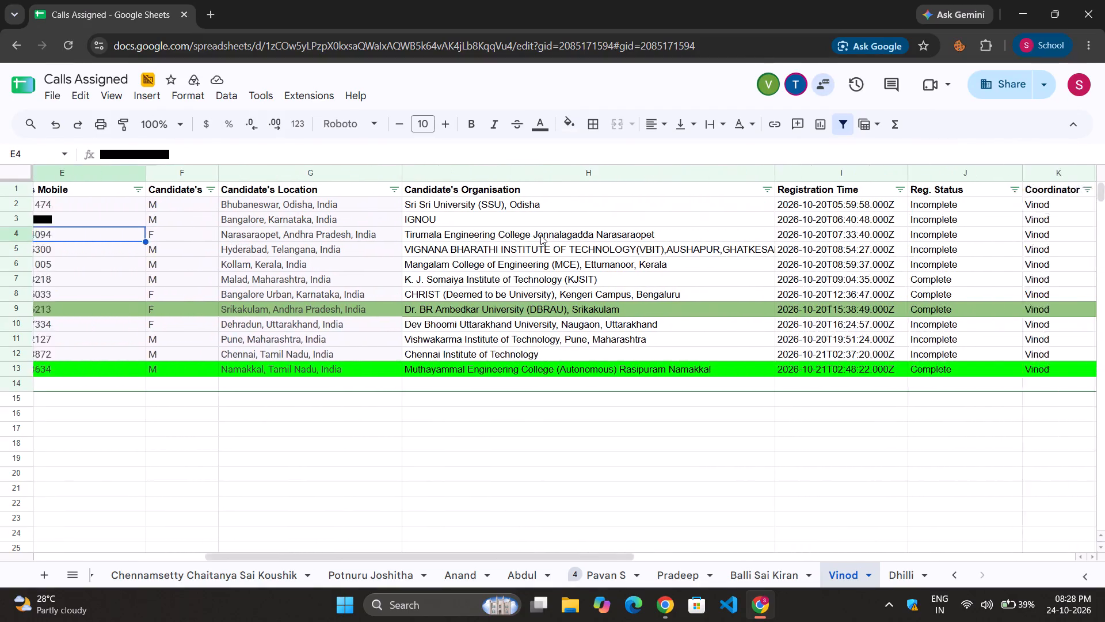
{"action": "scroll", "coordinate": [540, 235], "scroll_direction": "left", "scroll_amount": 2}
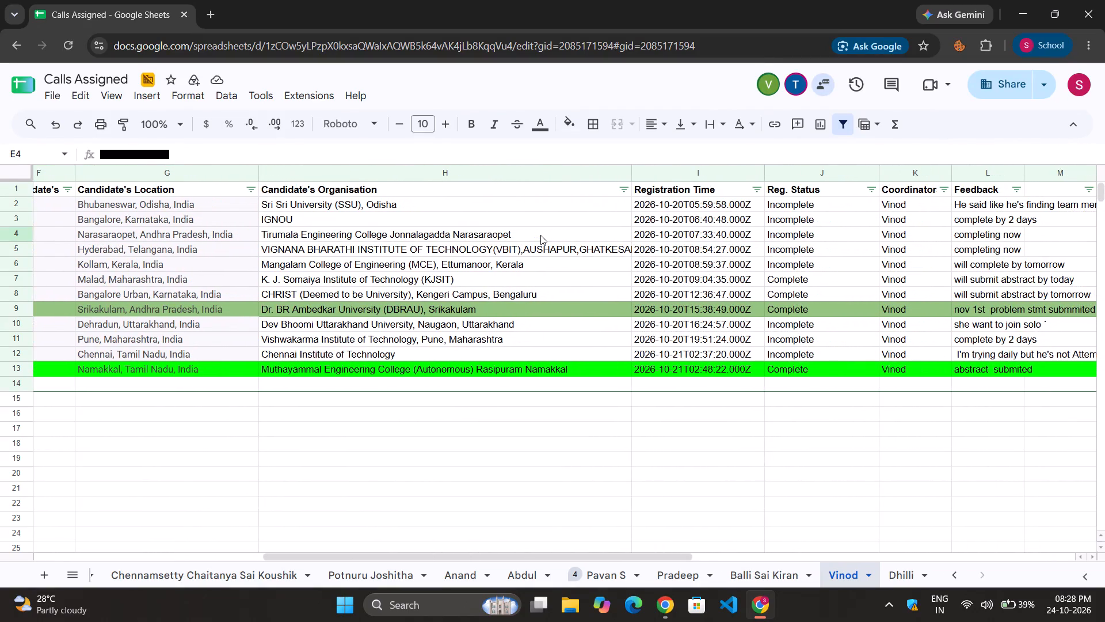
{"action": "scroll", "coordinate": [540, 235], "scroll_direction": "left", "scroll_amount": 3}
{"action": "scroll", "coordinate": [540, 235], "scroll_direction": "right", "scroll_amount": 3}
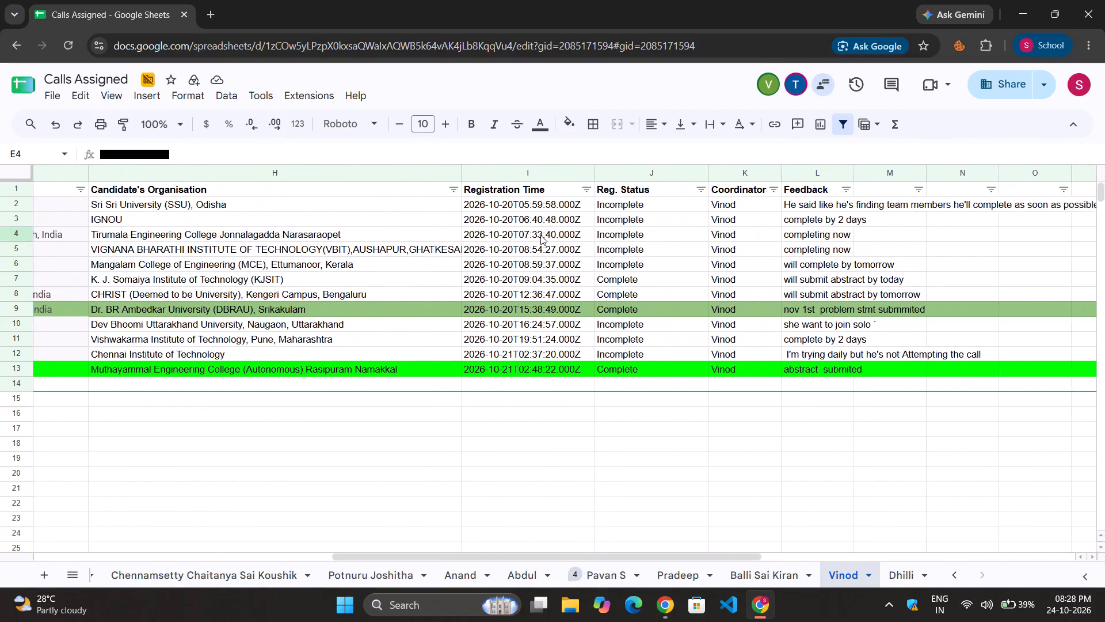
{"action": "scroll", "coordinate": [540, 235], "scroll_direction": "right", "scroll_amount": 4}
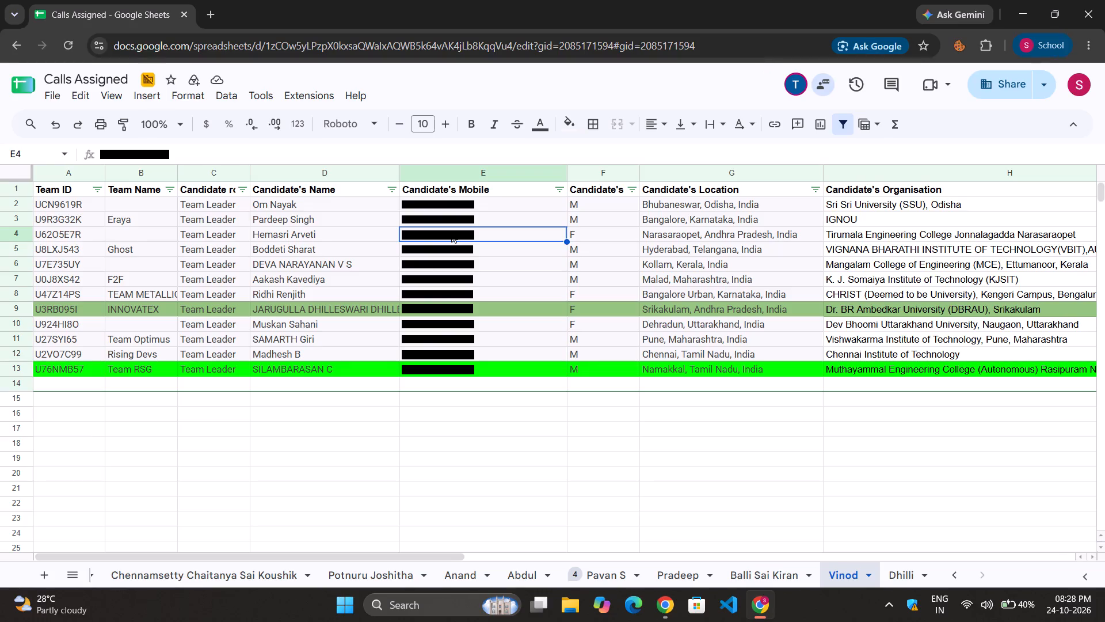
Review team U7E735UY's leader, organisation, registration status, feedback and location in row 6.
{"action": "left_click", "coordinate": [394, 266]}
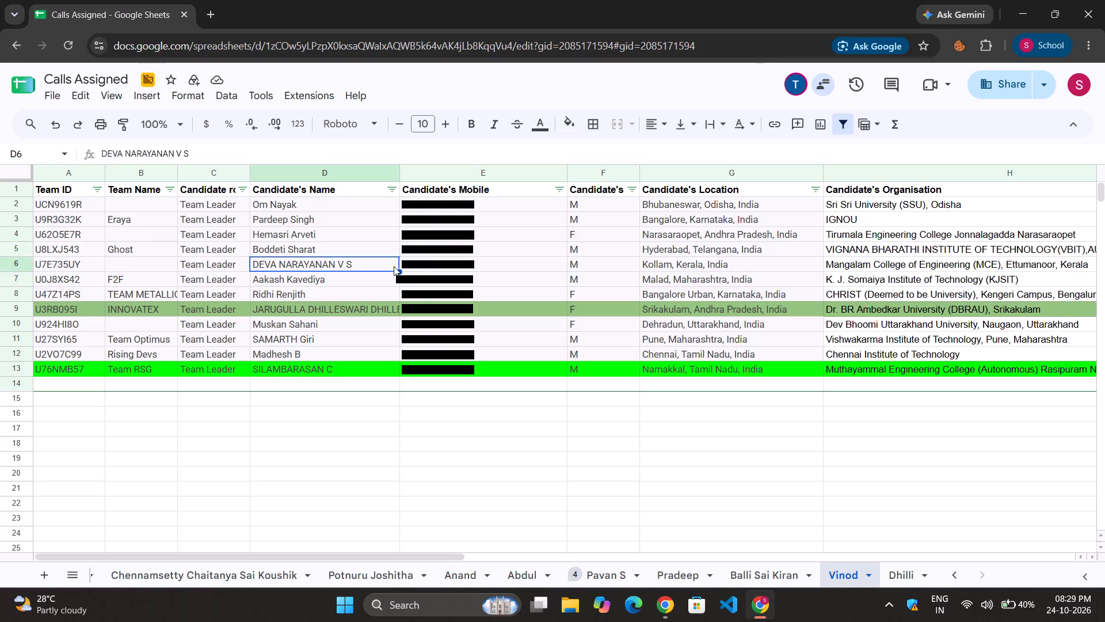
{"action": "scroll", "coordinate": [394, 266], "scroll_direction": "left", "scroll_amount": 2}
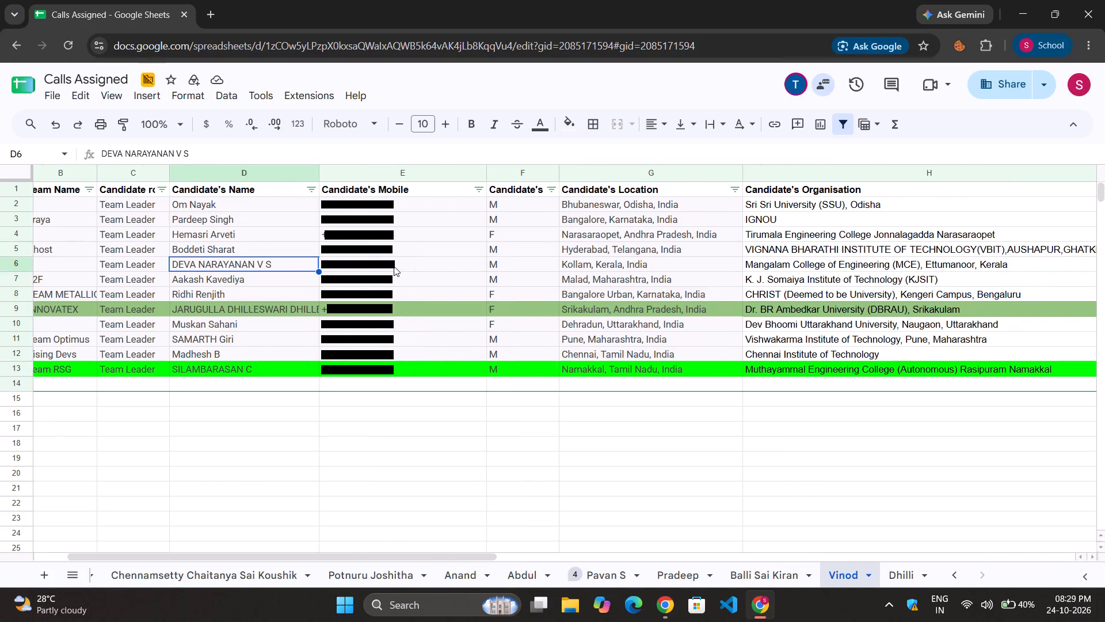
{"action": "scroll", "coordinate": [394, 266], "scroll_direction": "left", "scroll_amount": 3}
{"action": "left_click", "coordinate": [468, 259]}
{"action": "scroll", "coordinate": [468, 259], "scroll_direction": "left", "scroll_amount": 1}
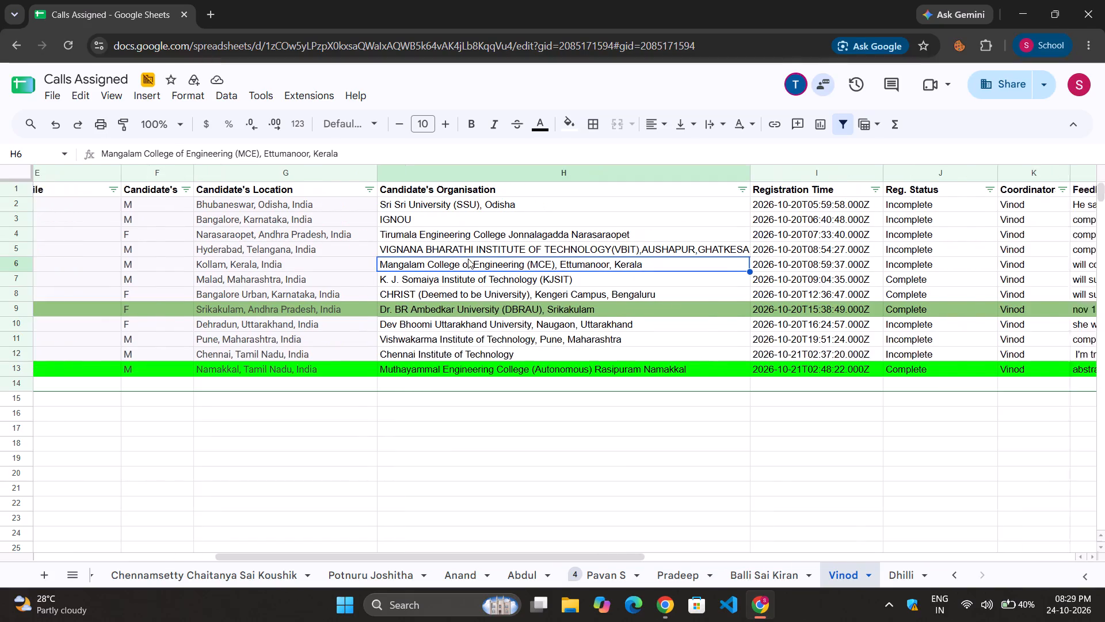
{"action": "scroll", "coordinate": [468, 259], "scroll_direction": "left", "scroll_amount": 2}
{"action": "left_click", "coordinate": [784, 266]}
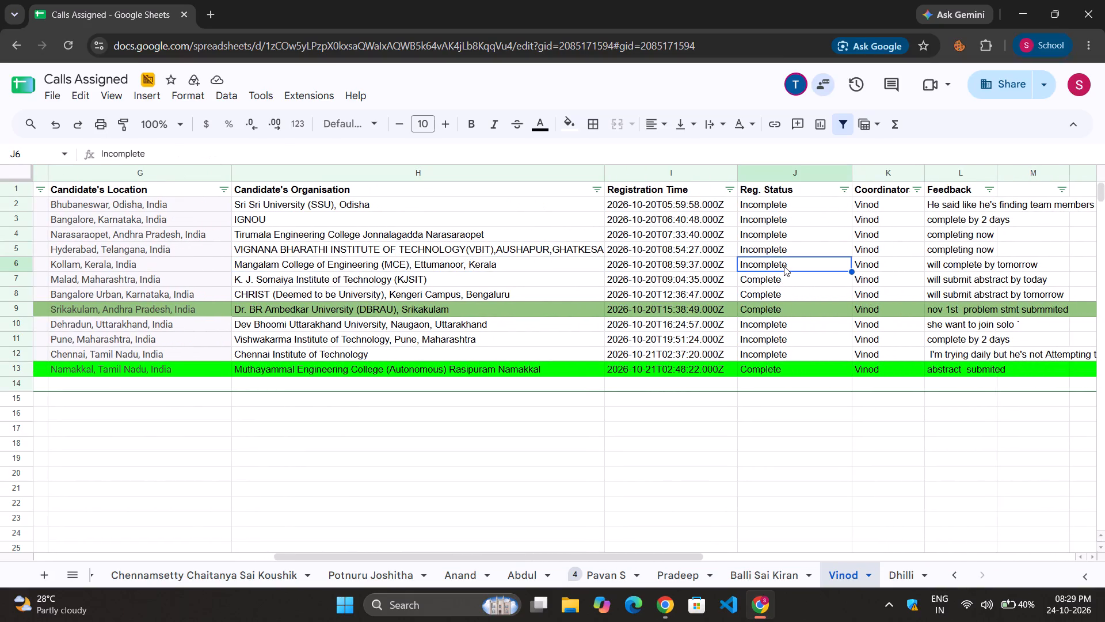
{"action": "scroll", "coordinate": [784, 266], "scroll_direction": "left", "scroll_amount": 1}
{"action": "left_click", "coordinate": [849, 265]}
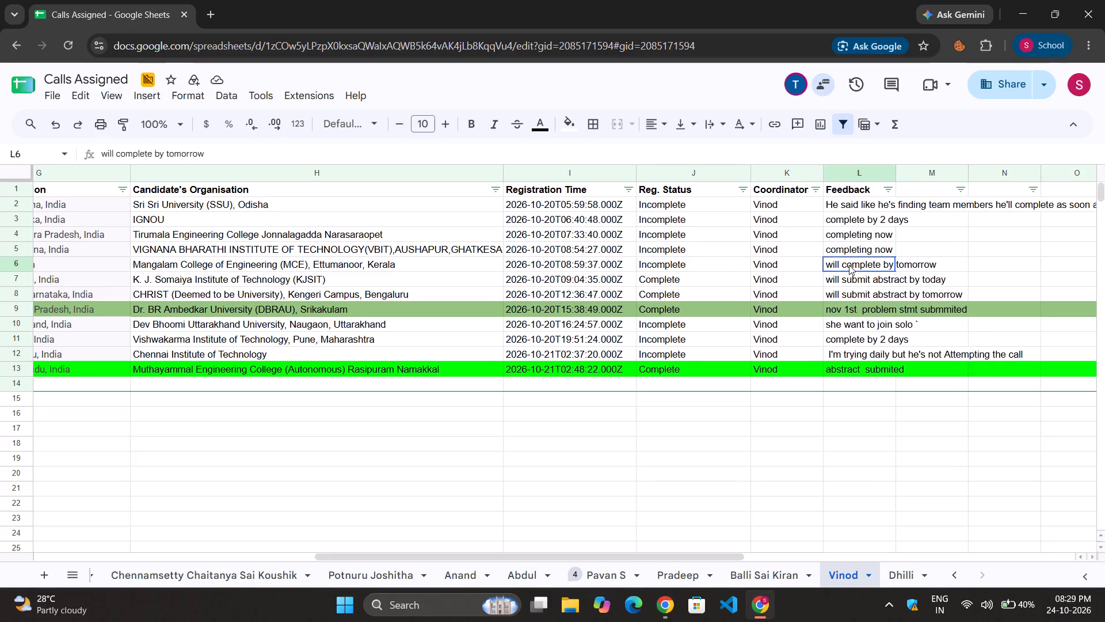
{"action": "scroll", "coordinate": [849, 265], "scroll_direction": "right", "scroll_amount": 8}
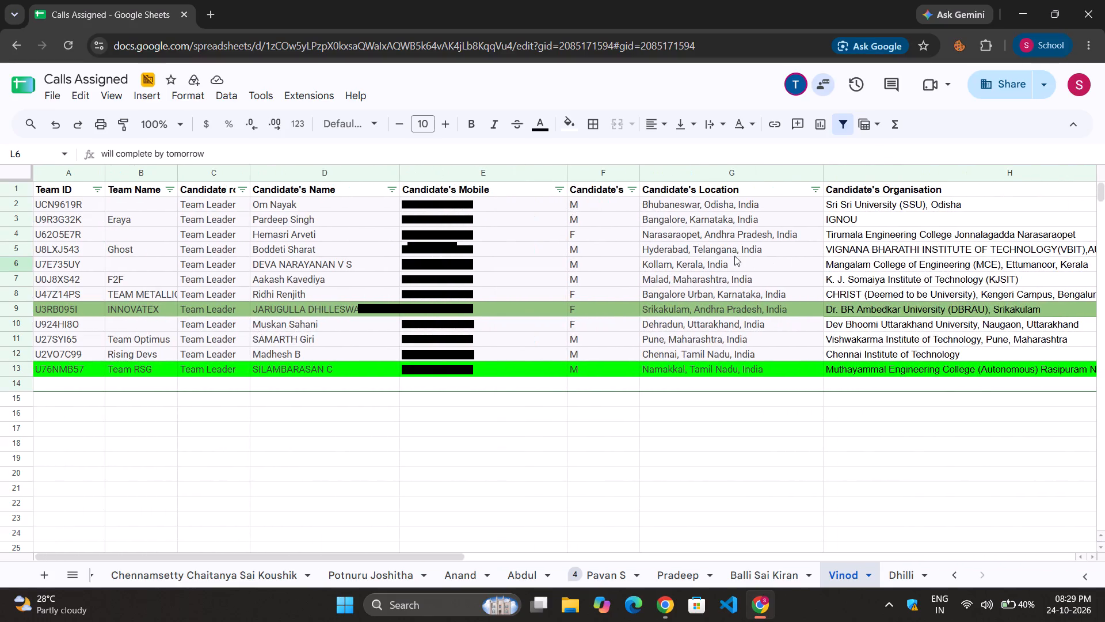
{"action": "left_click", "coordinate": [717, 266]}
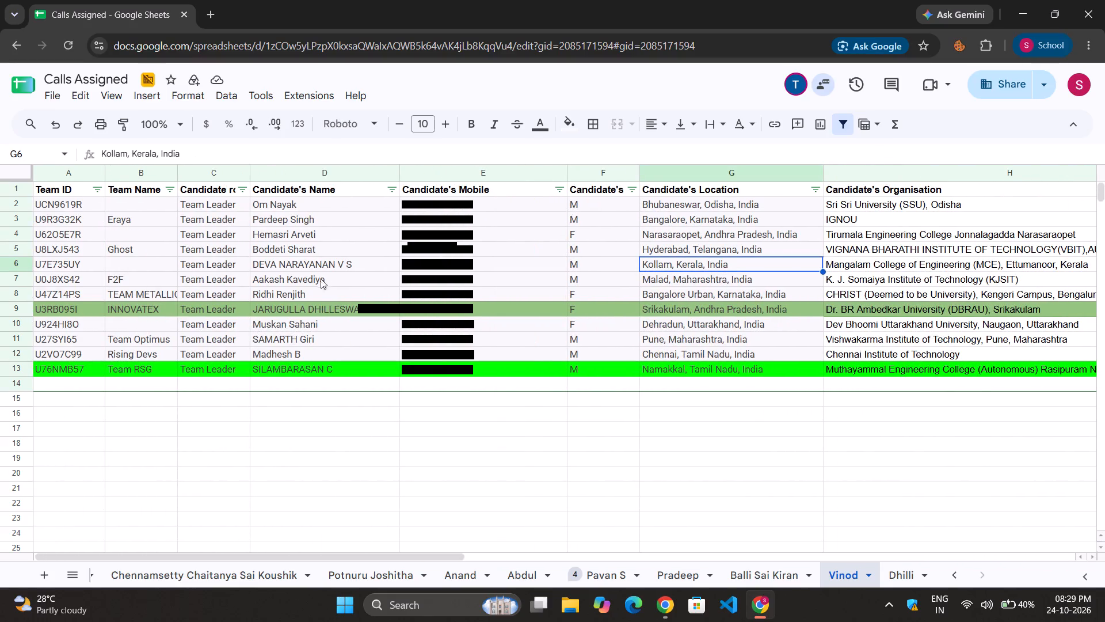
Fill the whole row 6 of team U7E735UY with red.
{"action": "left_click", "coordinate": [40, 266]}
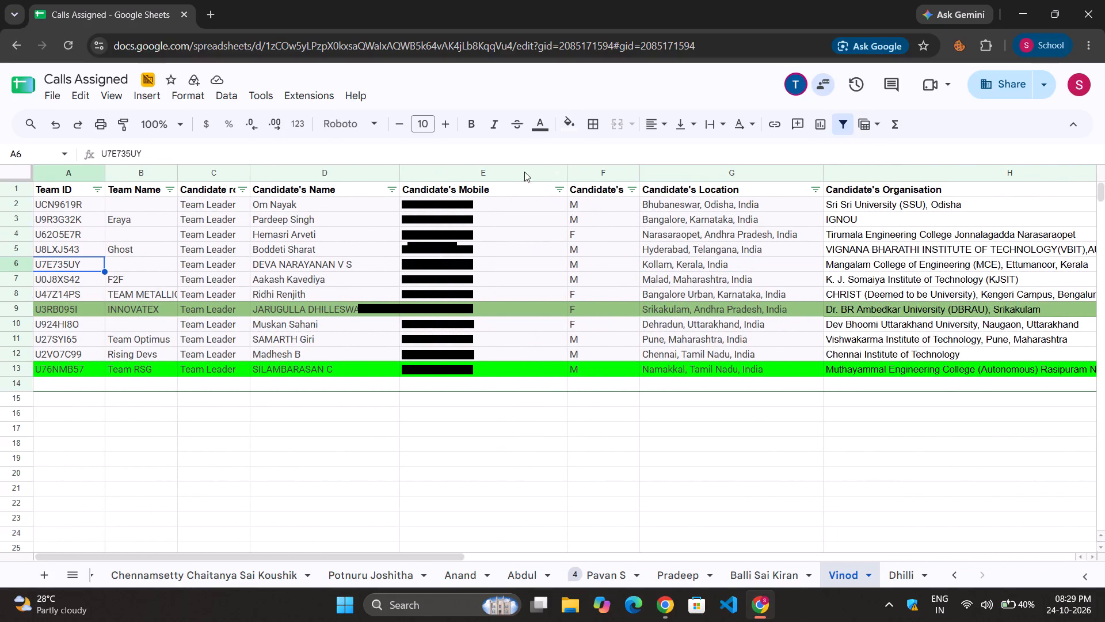
{"action": "left_click", "coordinate": [567, 122]}
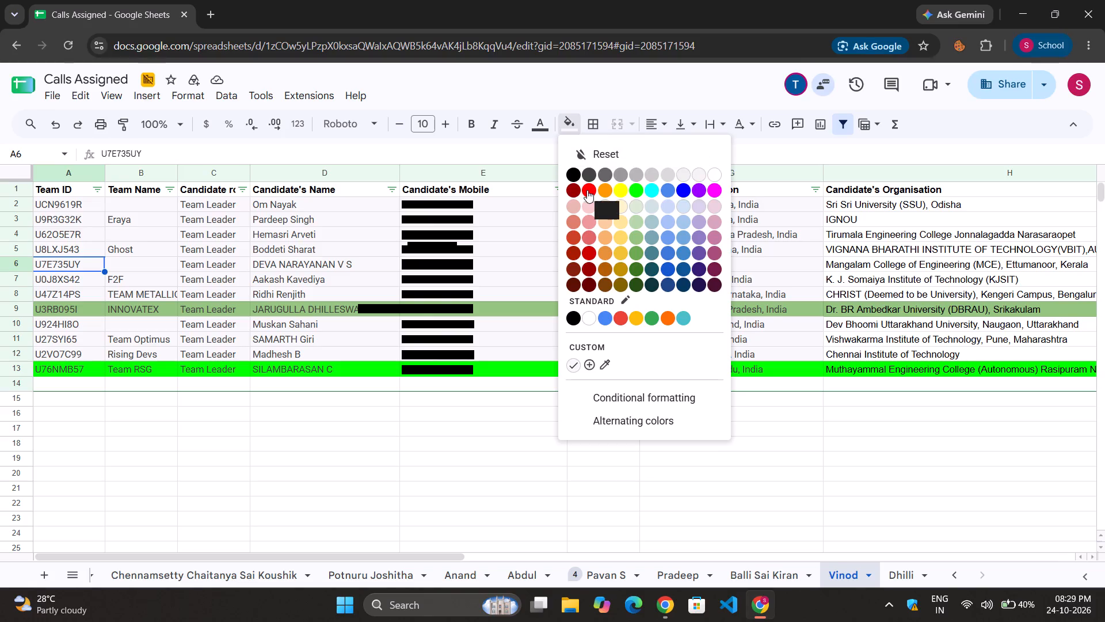
{"action": "left_click", "coordinate": [587, 190]}
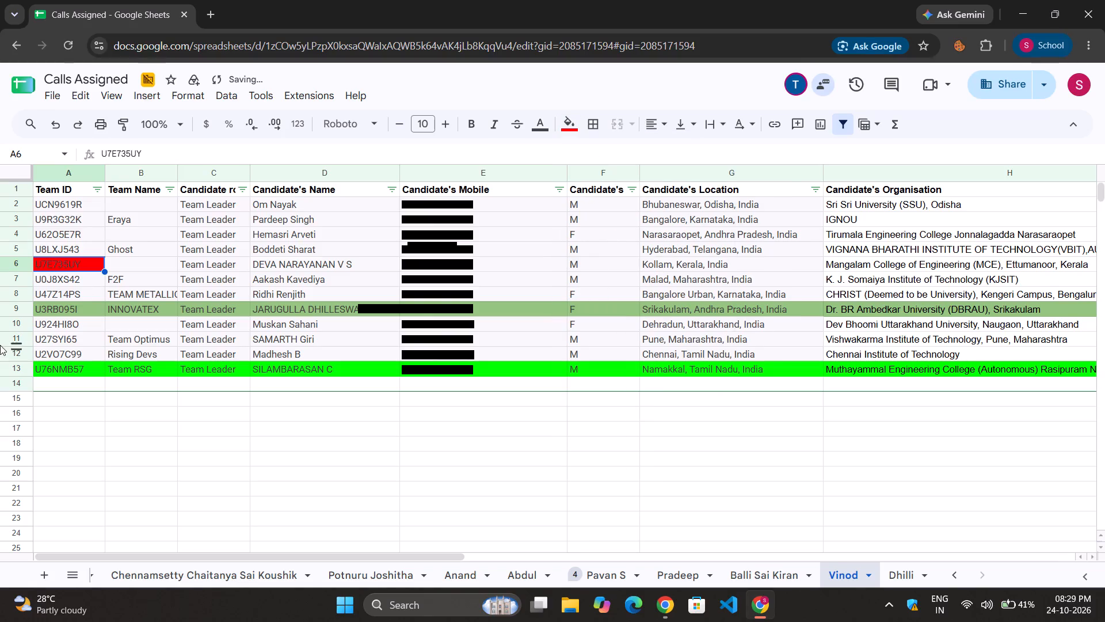
{"action": "left_click", "coordinate": [9, 263]}
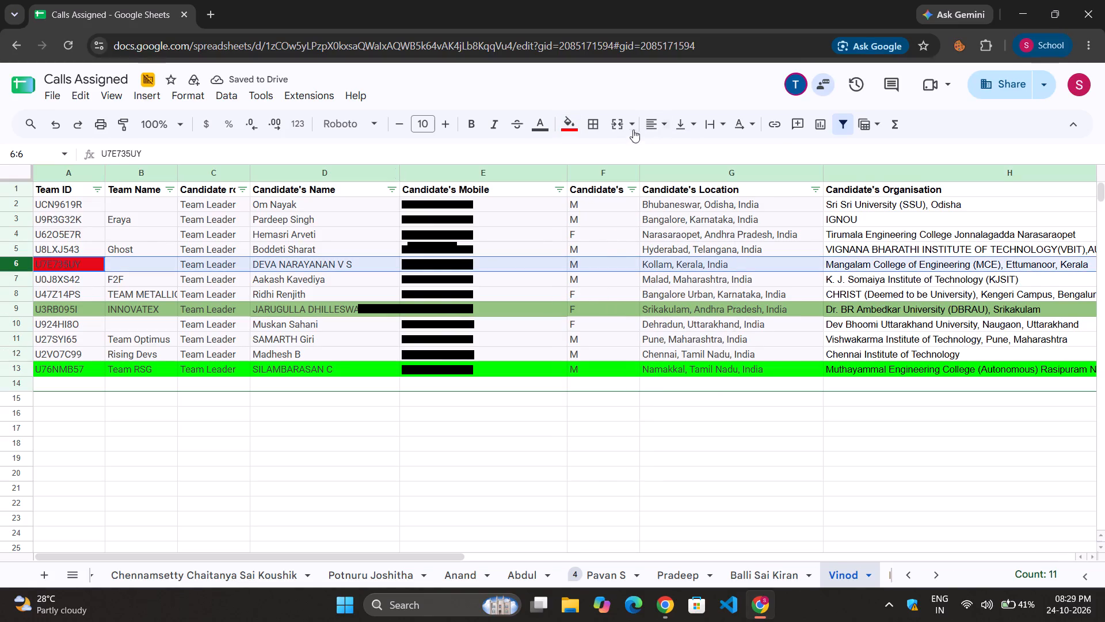
{"action": "left_click", "coordinate": [569, 130]}
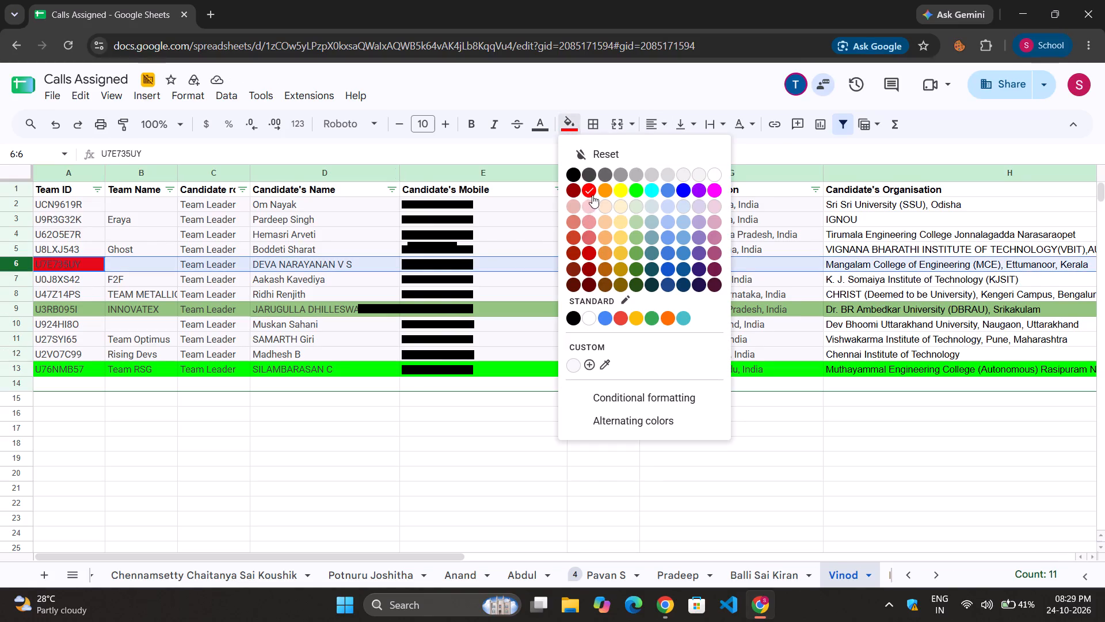
{"action": "left_click", "coordinate": [592, 195]}
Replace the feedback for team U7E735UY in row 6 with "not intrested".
{"action": "scroll", "coordinate": [734, 246], "scroll_direction": "left", "scroll_amount": 7}
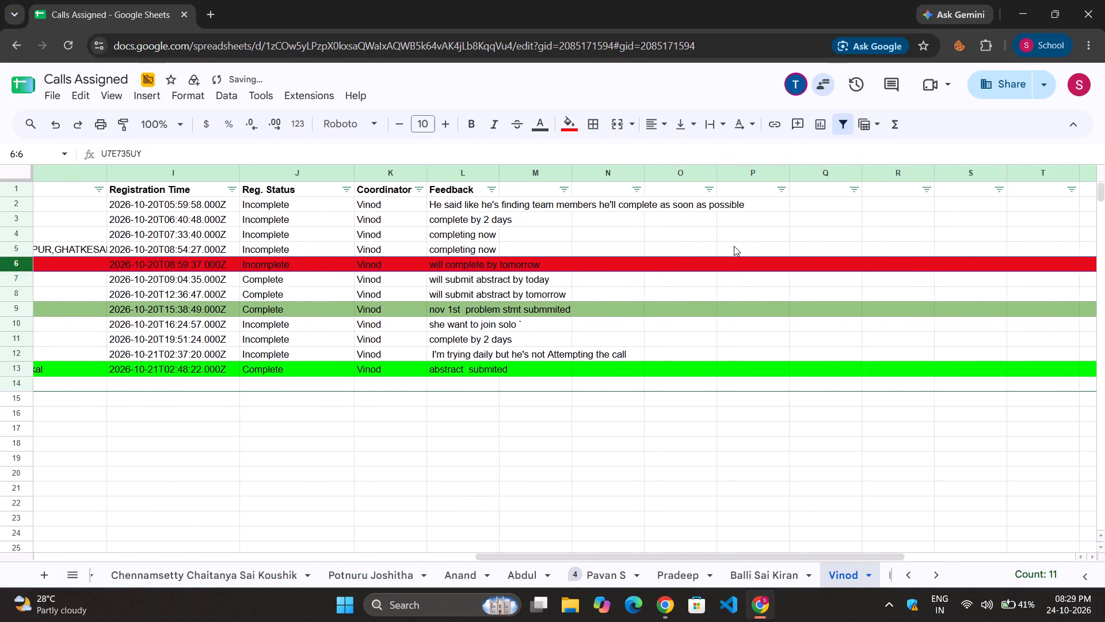
{"action": "scroll", "coordinate": [734, 246], "scroll_direction": "left", "scroll_amount": 1}
{"action": "left_click", "coordinate": [524, 267]}
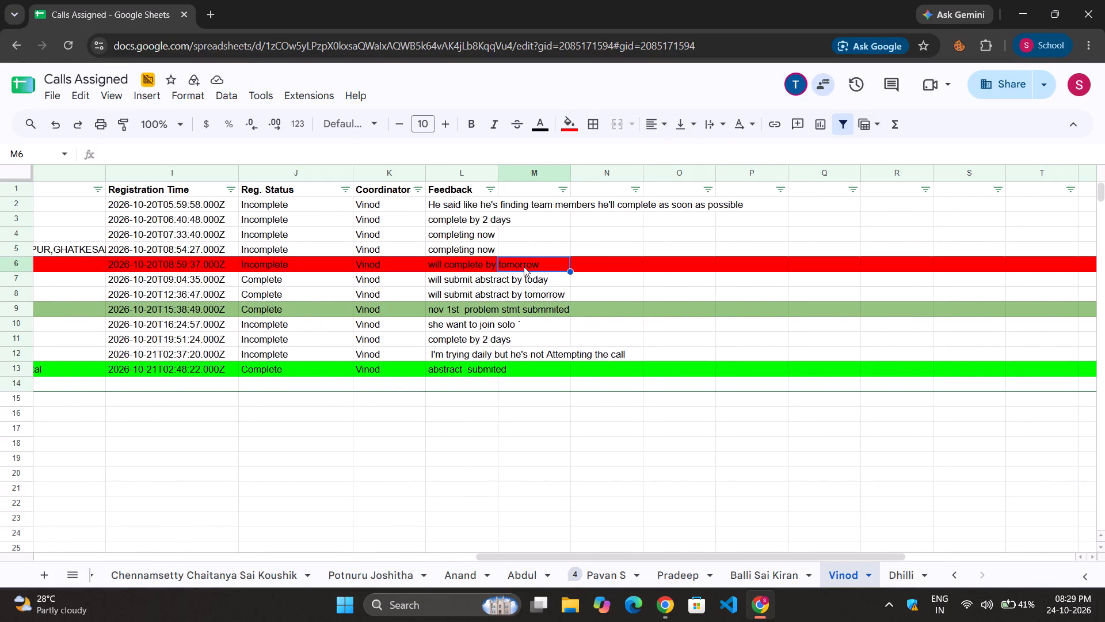
{"action": "left_click", "coordinate": [479, 272]}
{"action": "double_click", "coordinate": [471, 267]}
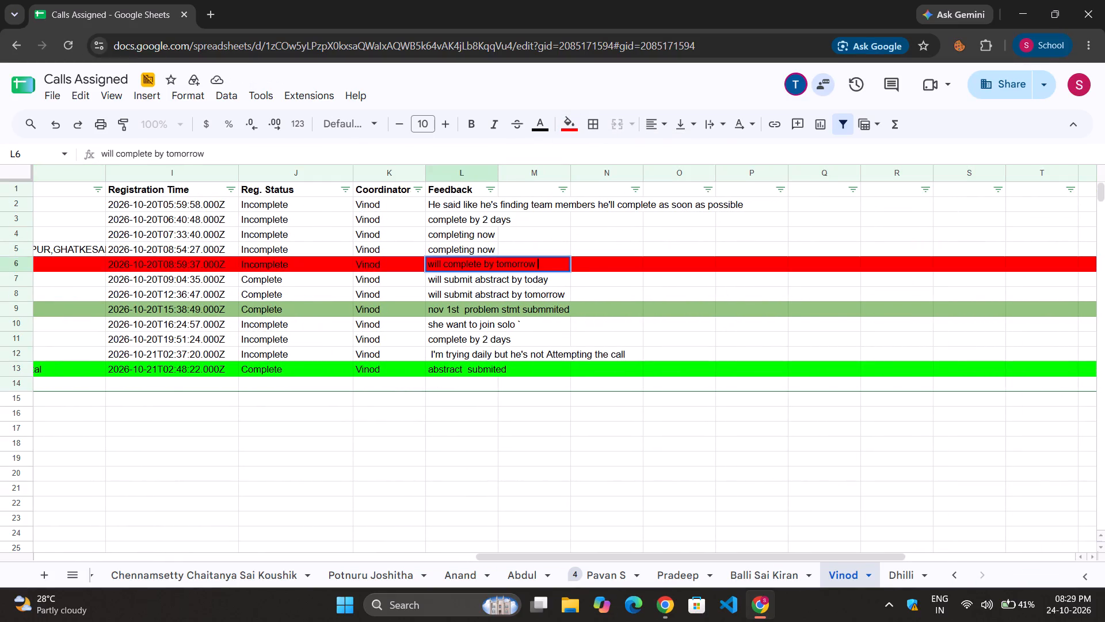
{"action": "key", "text": "BackSpace"}
{"action": "key", "text": "BackSpace"}
{"action": "key", "text": "BackSpace"}
{"action": "key", "text": "BackSpace"}
{"action": "key", "text": "BackSpace"}
{"action": "key", "text": "BackSpace"}
{"action": "key", "text": "BackSpace"}
{"action": "key", "text": "BackSpace"}
{"action": "key", "text": "BackSpace"}
{"action": "key", "text": "BackSpace"}
{"action": "key", "text": "BackSpace"}
{"action": "key", "text": "BackSpace"}
{"action": "key", "text": "BackSpace"}
{"action": "key", "text": "BackSpace"}
{"action": "key", "text": "BackSpace"}
{"action": "key", "text": "BackSpace"}
{"action": "key", "text": "BackSpace"}
{"action": "key", "text": "BackSpace"}
{"action": "key", "text": "BackSpace"}
{"action": "key", "text": "BackSpace"}
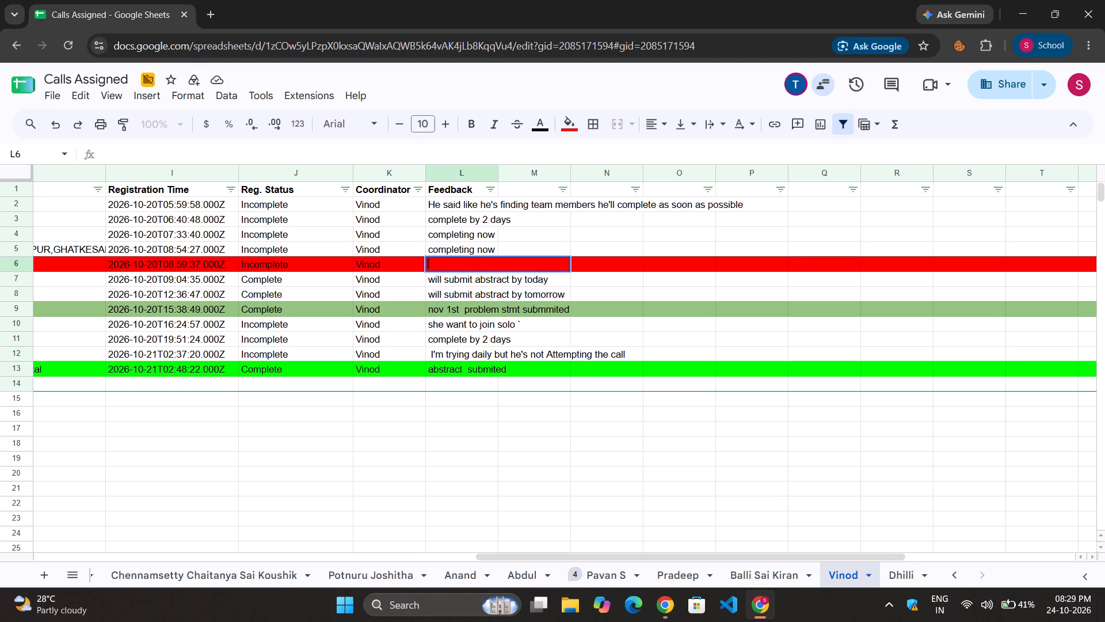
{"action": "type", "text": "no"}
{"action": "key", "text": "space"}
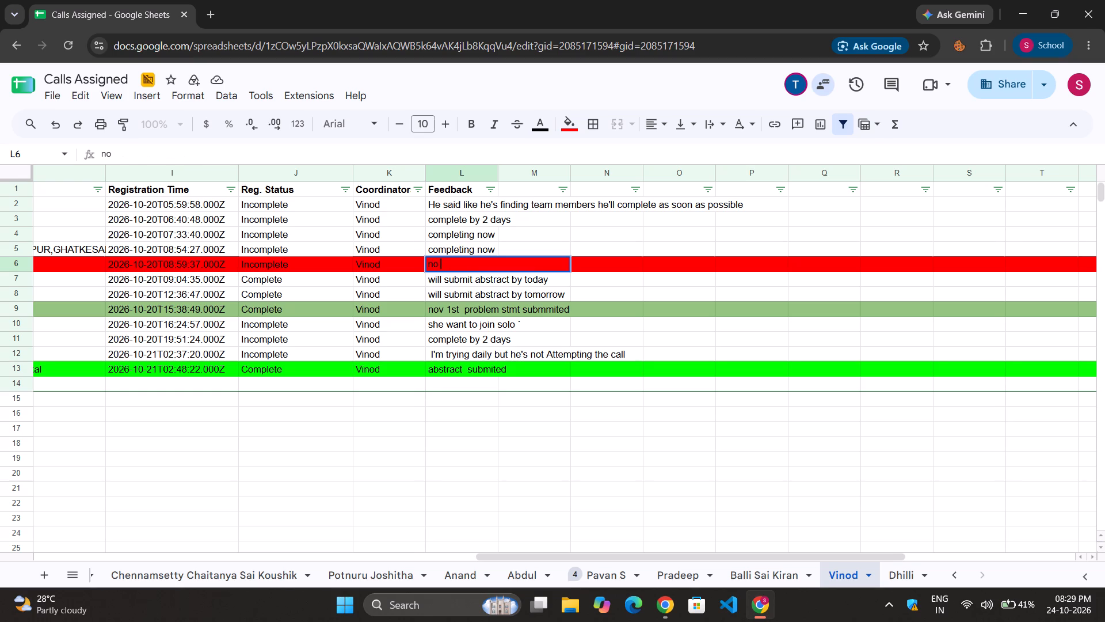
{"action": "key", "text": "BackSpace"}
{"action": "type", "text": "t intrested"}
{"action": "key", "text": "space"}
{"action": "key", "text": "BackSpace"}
{"action": "left_click", "coordinate": [455, 270]}
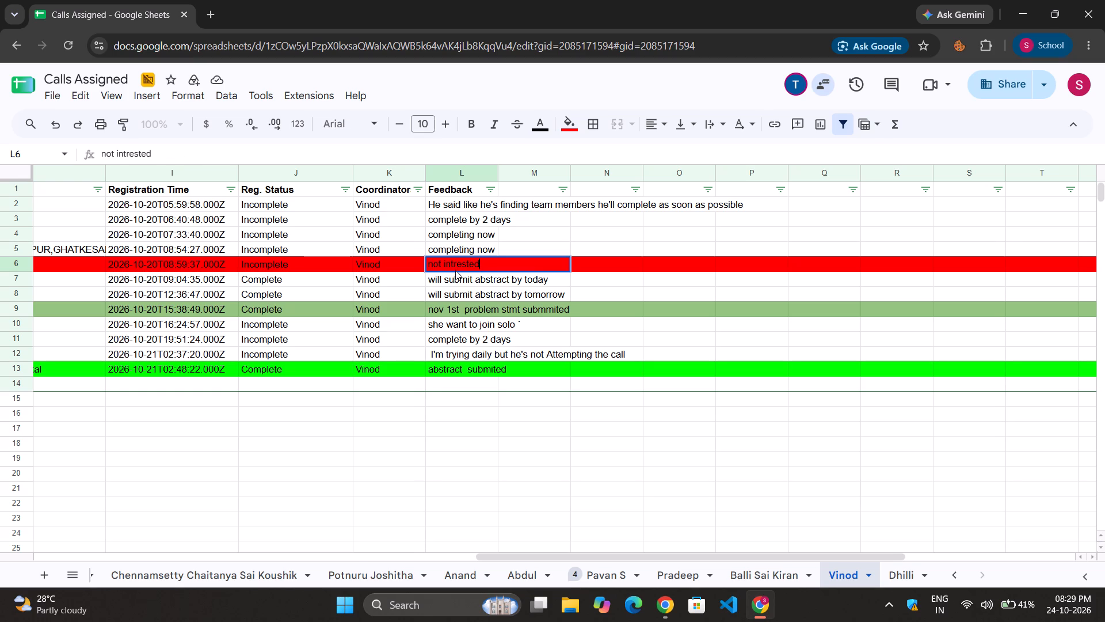
Add a comment to row 6's feedback cell that mentions avishkaar 2025 and assigns it to that account.
{"action": "right_click", "coordinate": [452, 268]}
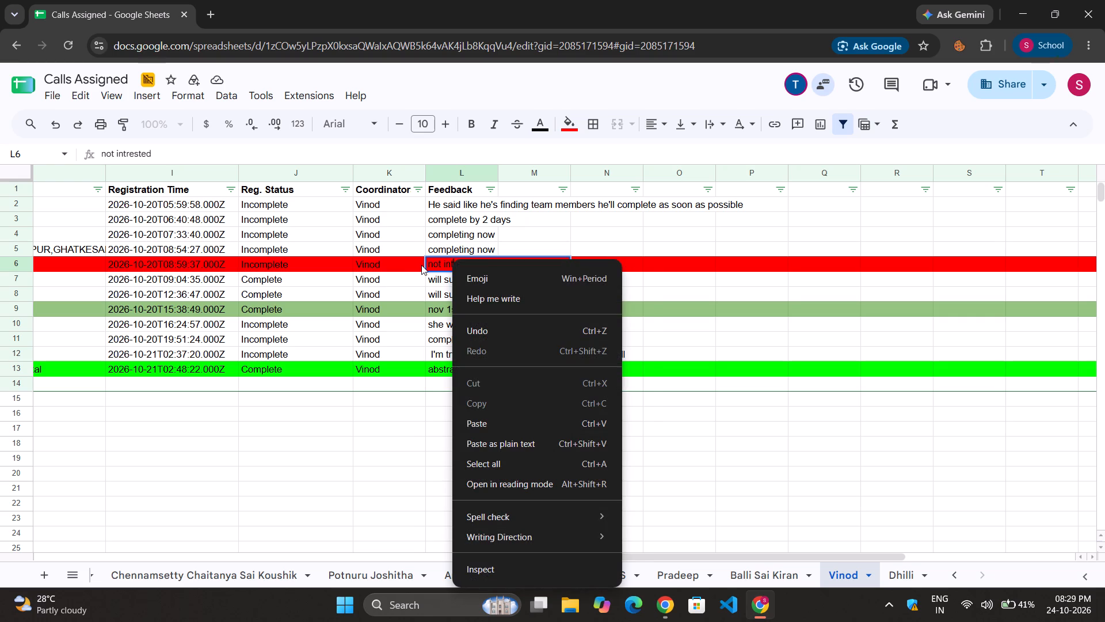
{"action": "left_click", "coordinate": [421, 265]}
{"action": "left_click", "coordinate": [445, 267]}
{"action": "right_click", "coordinate": [445, 267]}
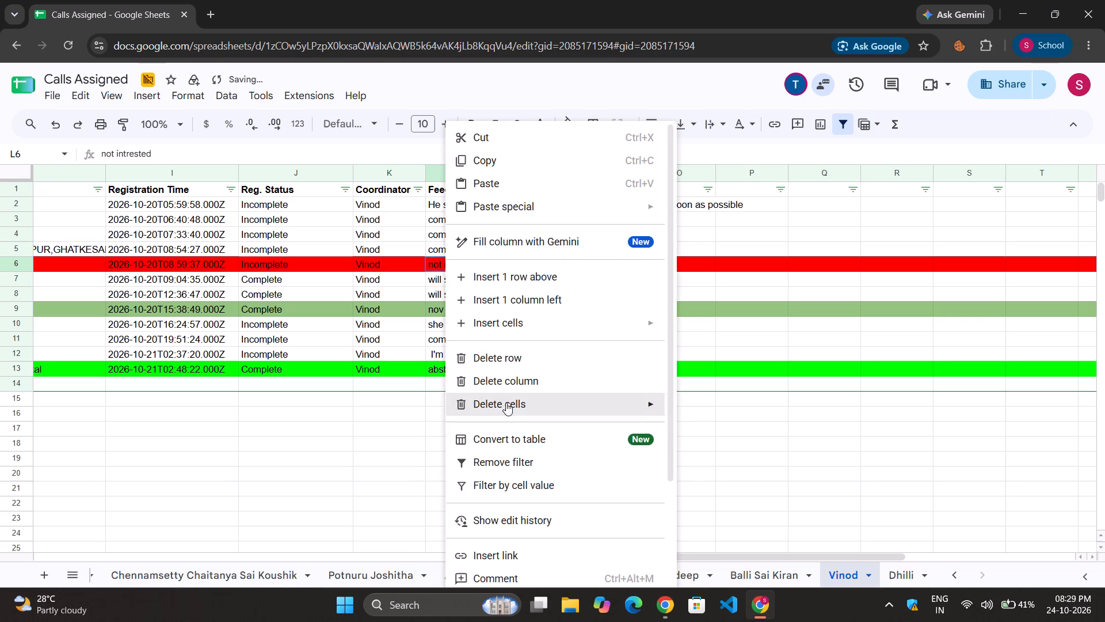
{"action": "scroll", "coordinate": [520, 473], "scroll_direction": "down", "scroll_amount": 4}
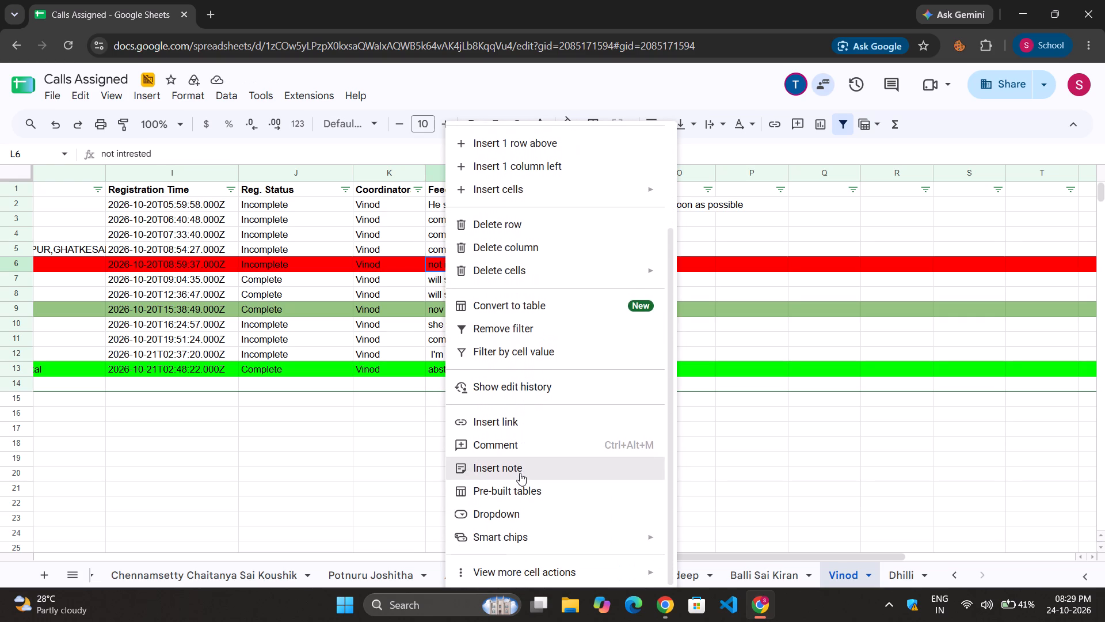
{"action": "left_click", "coordinate": [501, 445]}
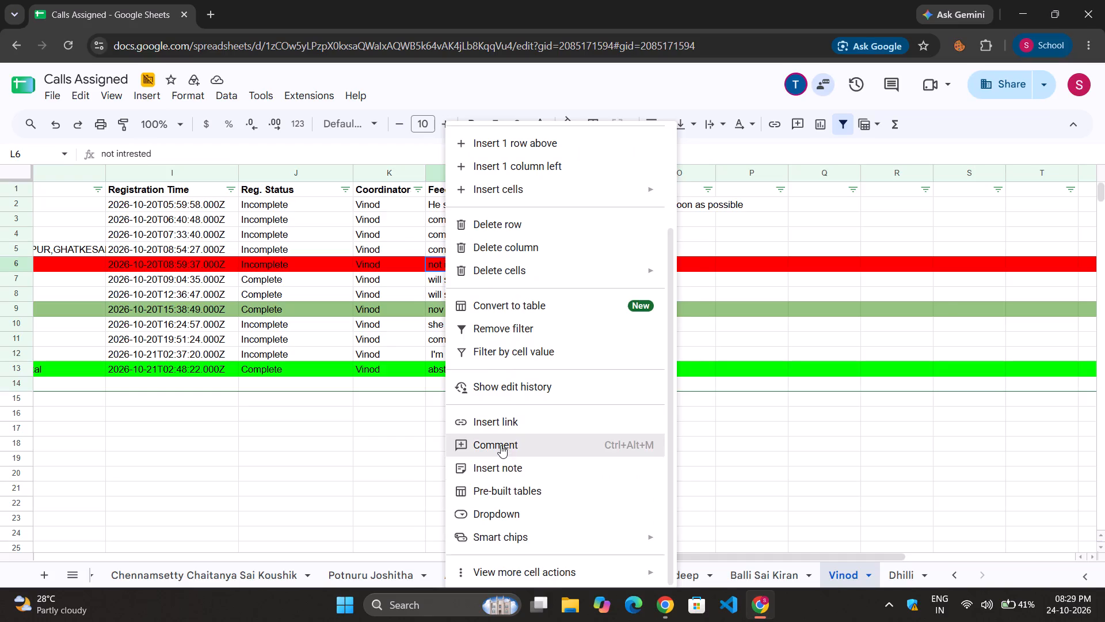
{"action": "left_click", "coordinate": [559, 315]}
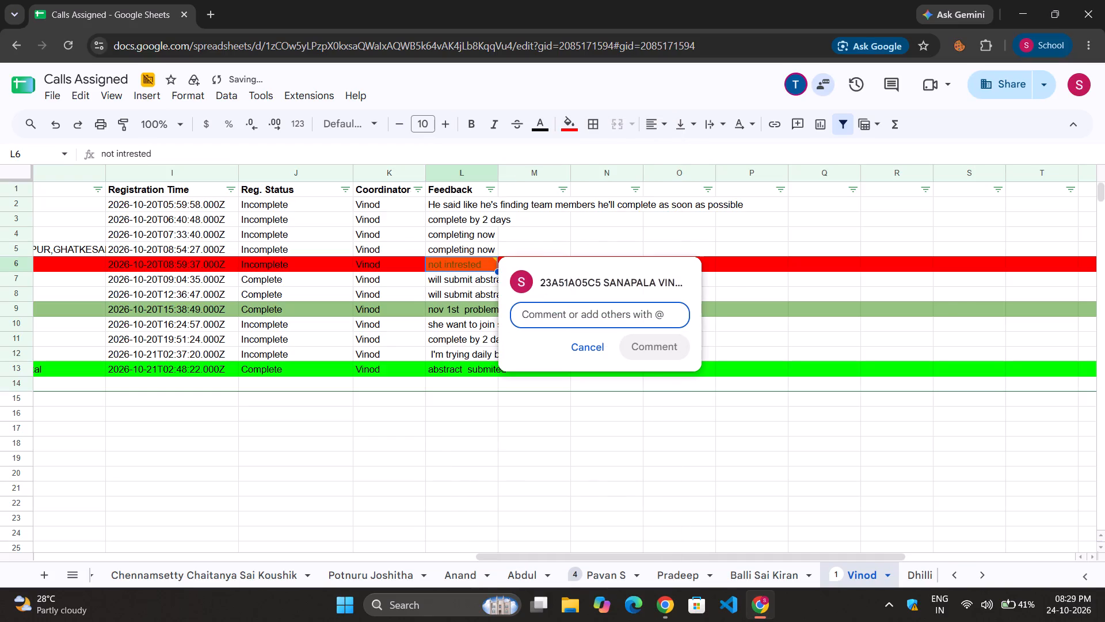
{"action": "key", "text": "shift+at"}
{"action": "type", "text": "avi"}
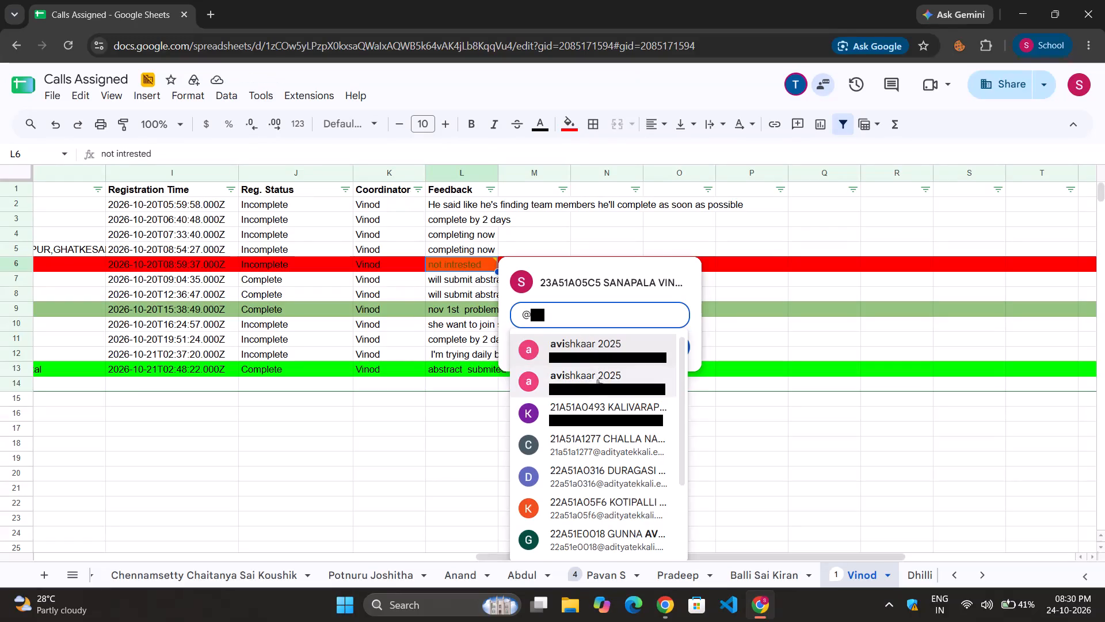
{"action": "left_click", "coordinate": [581, 353]}
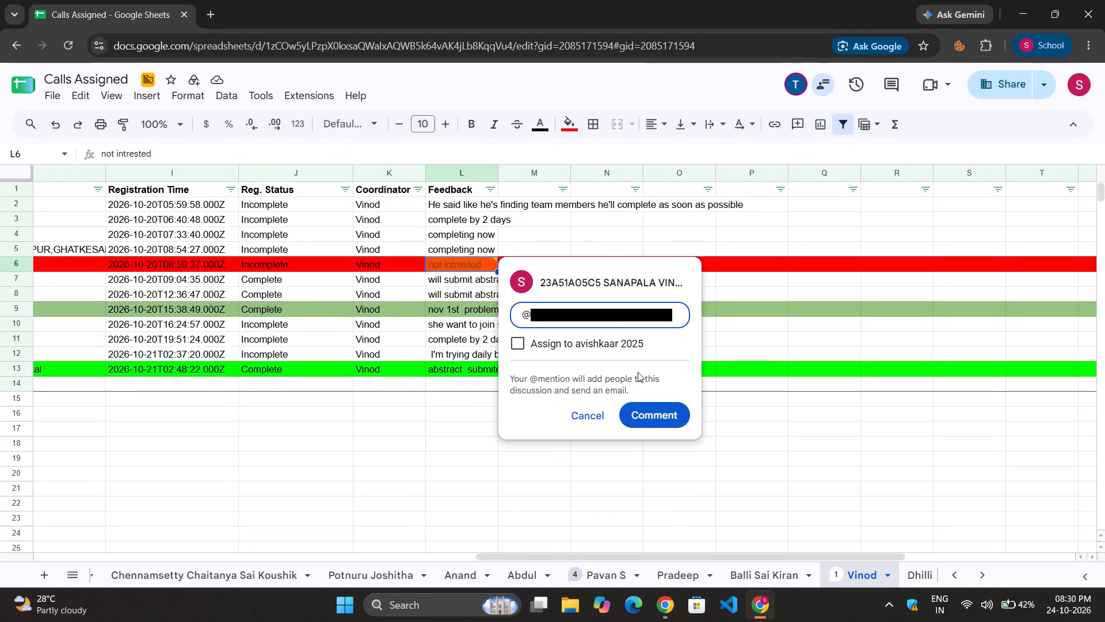
{"action": "left_click", "coordinate": [569, 344]}
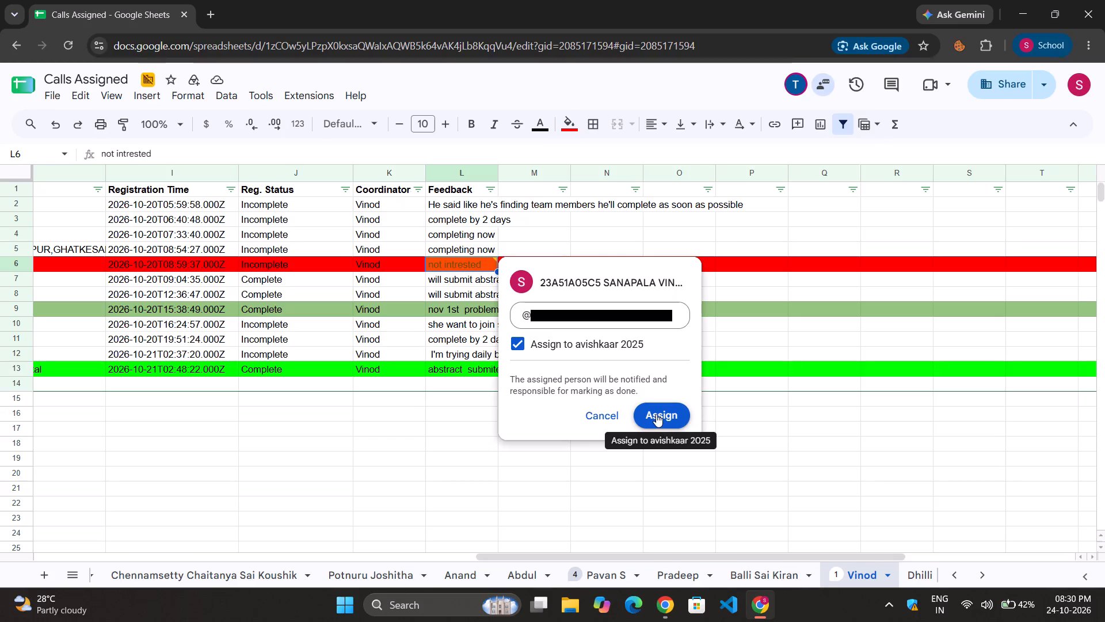
{"action": "left_click", "coordinate": [656, 414]}
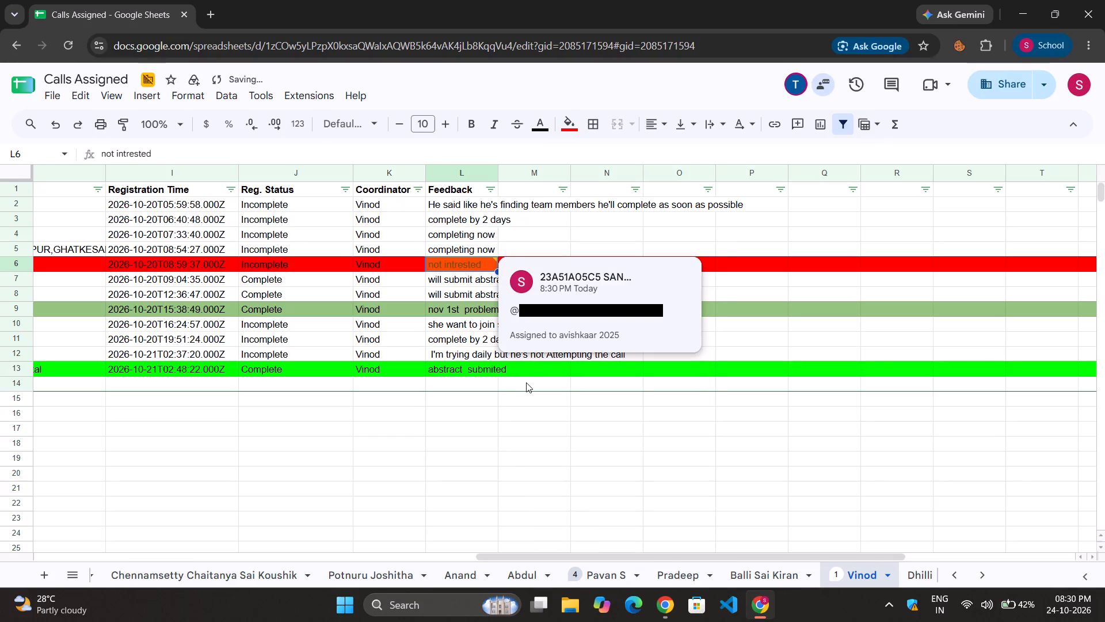
{"action": "left_click", "coordinate": [526, 382]}
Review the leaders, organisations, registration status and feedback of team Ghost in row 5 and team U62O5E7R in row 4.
{"action": "scroll", "coordinate": [422, 282], "scroll_direction": "right", "scroll_amount": 3}
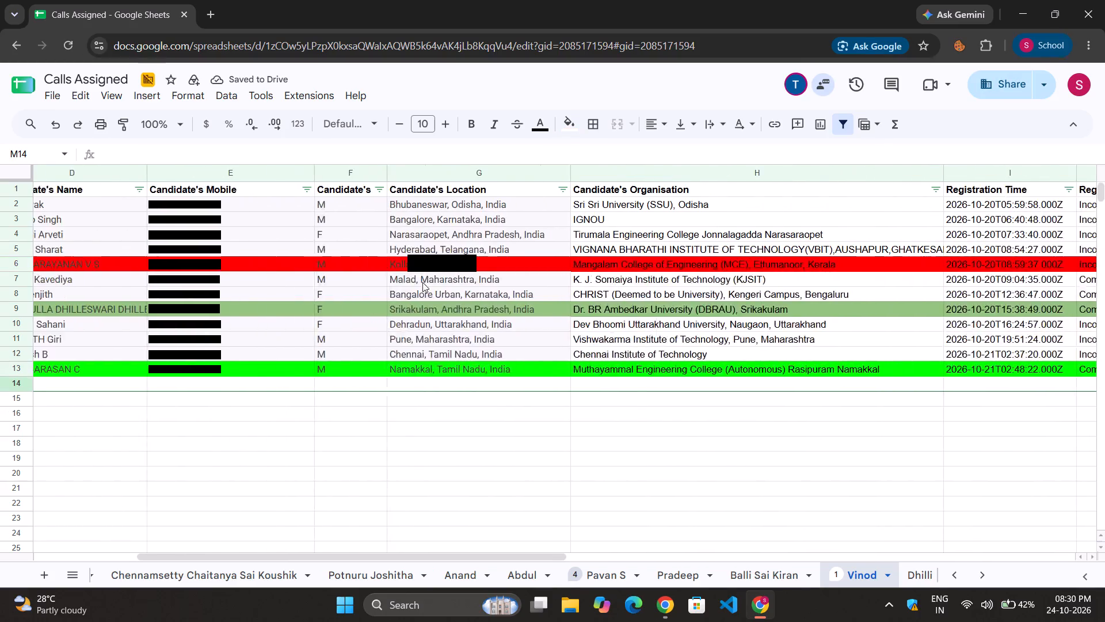
{"action": "scroll", "coordinate": [422, 282], "scroll_direction": "right", "scroll_amount": 3}
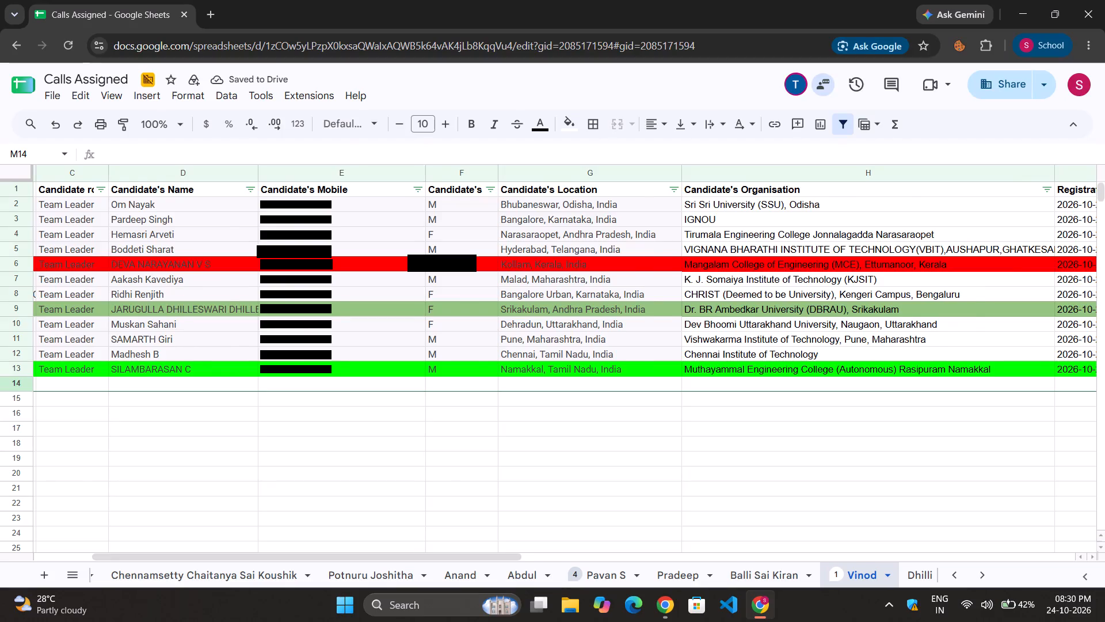
{"action": "left_click", "coordinate": [266, 246]}
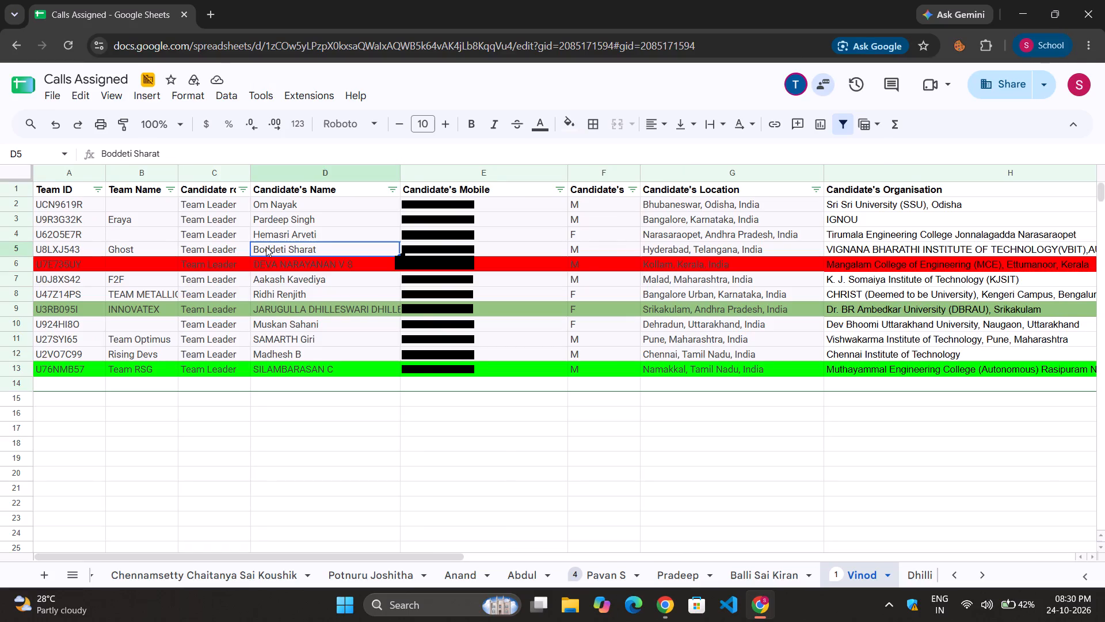
{"action": "left_click", "coordinate": [310, 235]}
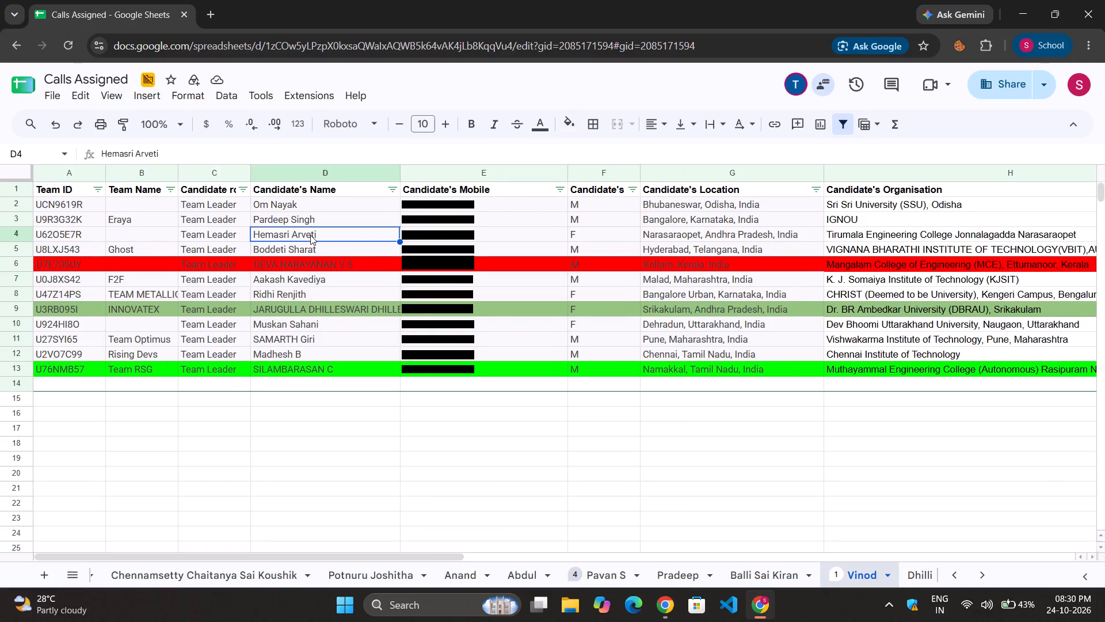
{"action": "scroll", "coordinate": [310, 235], "scroll_direction": "left", "scroll_amount": 10}
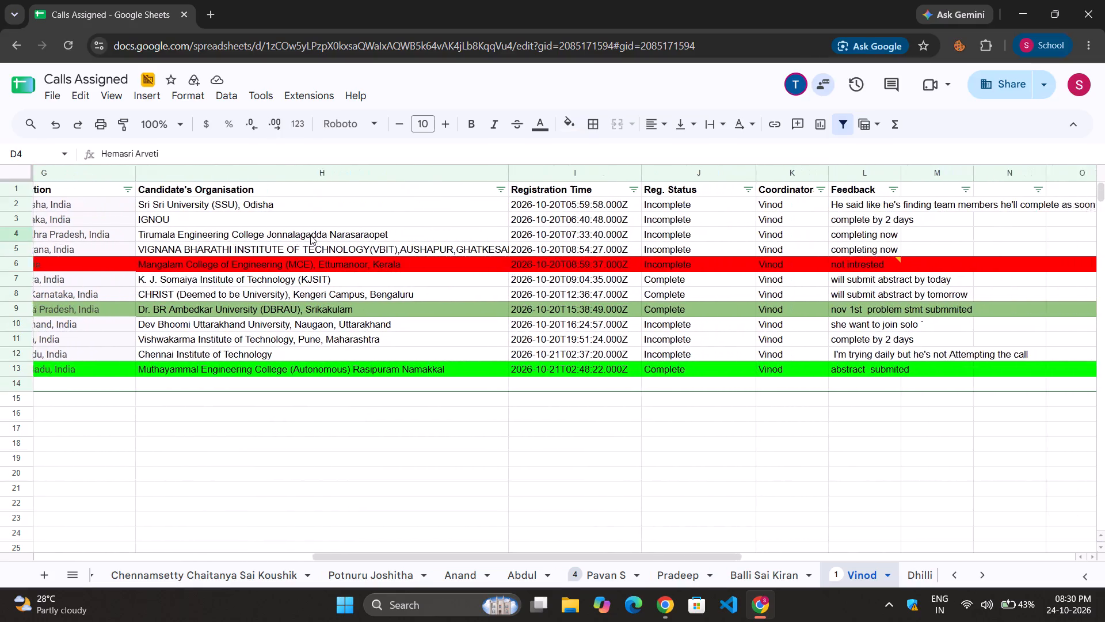
{"action": "scroll", "coordinate": [310, 235], "scroll_direction": "left", "scroll_amount": 3}
{"action": "scroll", "coordinate": [310, 235], "scroll_direction": "right", "scroll_amount": 20}
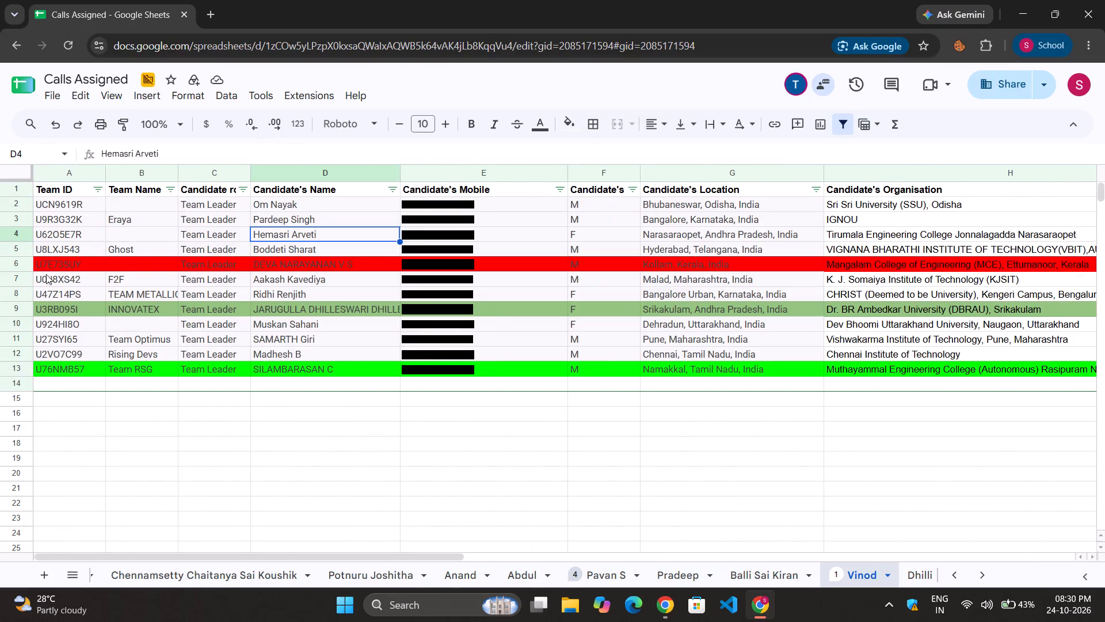
{"action": "left_click", "coordinate": [105, 232]}
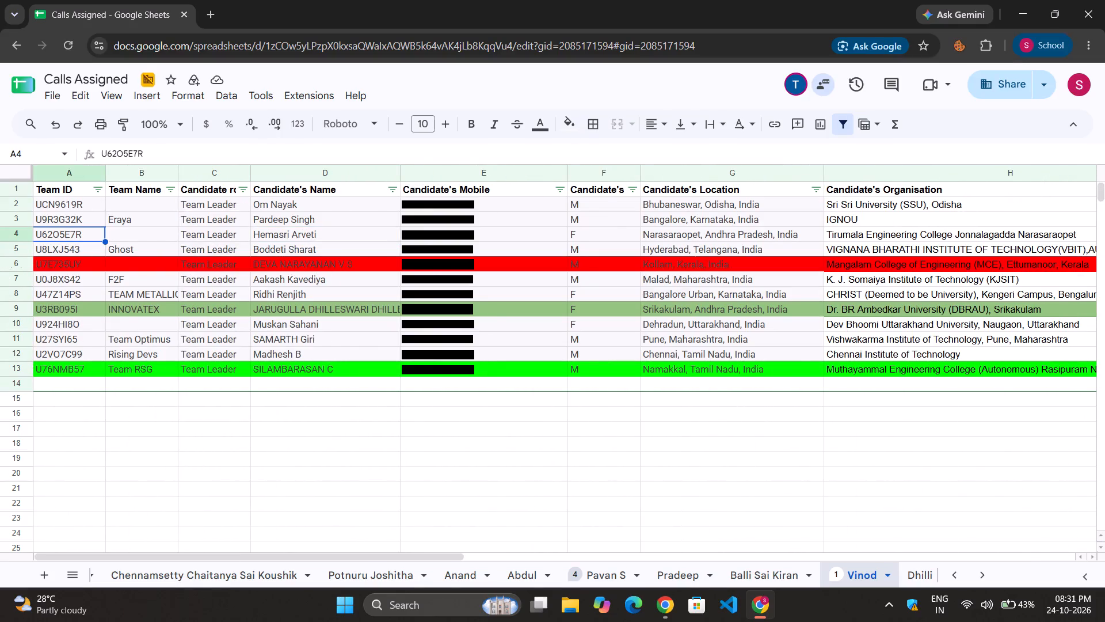
{"action": "key", "text": "ctrl+c"}
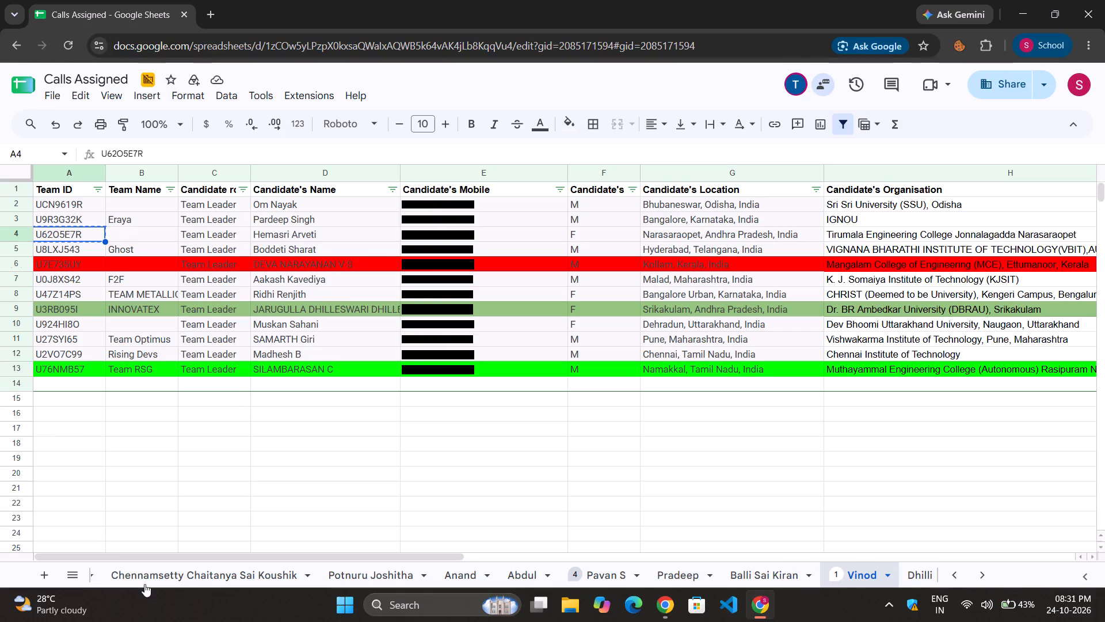
{"action": "scroll", "coordinate": [144, 584], "scroll_direction": "right", "scroll_amount": 6}
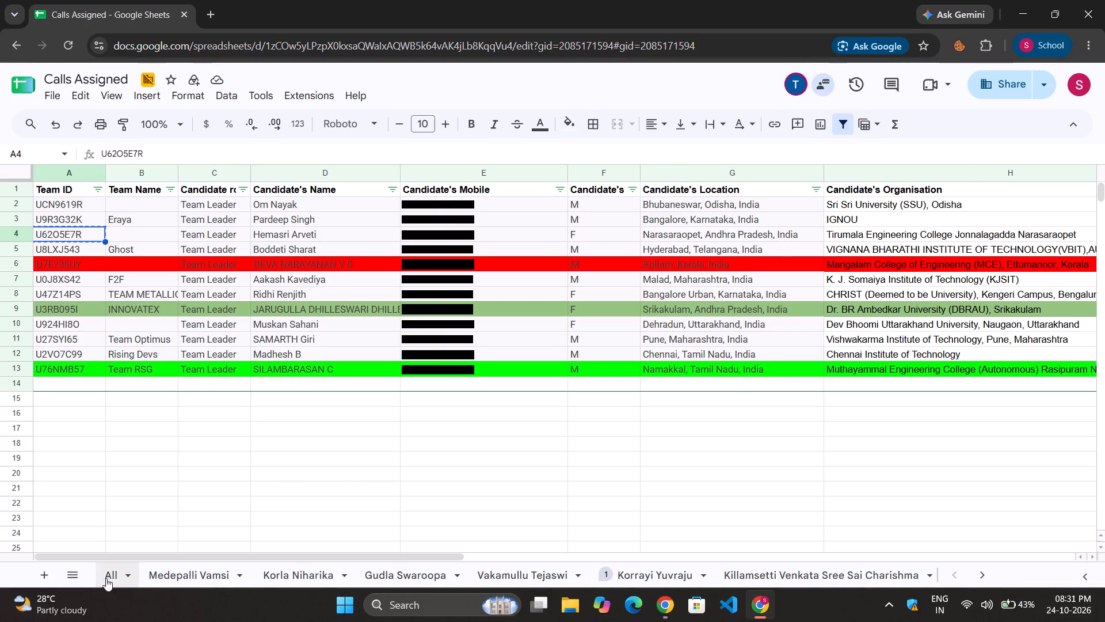
{"action": "left_click", "coordinate": [106, 578]}
{"action": "key", "text": "ctrl+f"}
{"action": "key", "text": "ctrl+v"}
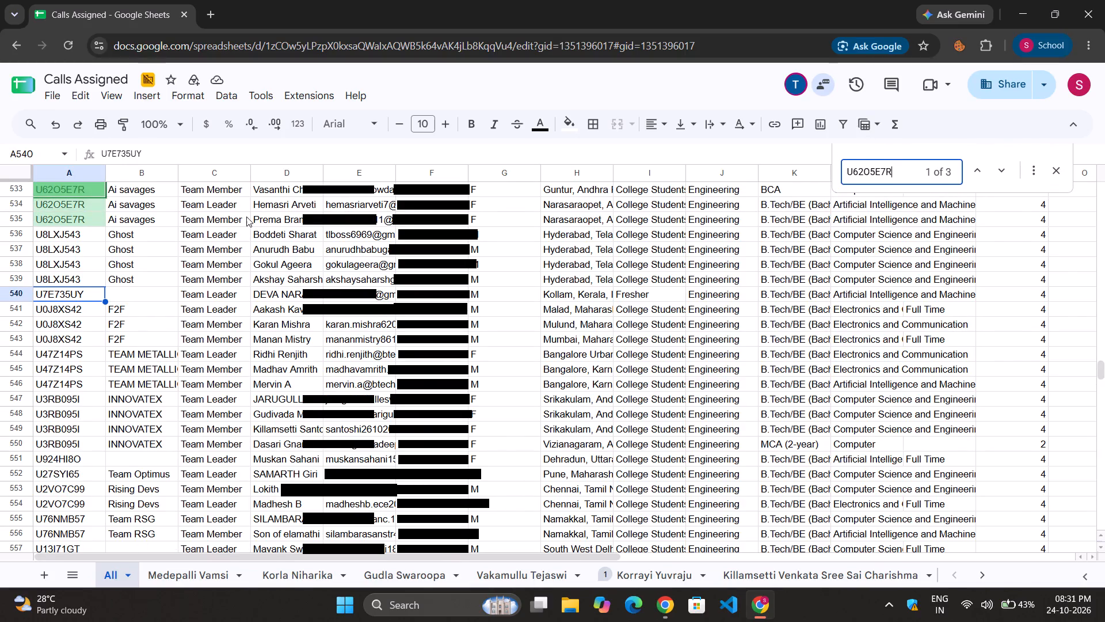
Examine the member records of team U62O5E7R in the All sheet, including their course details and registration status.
{"action": "scroll", "coordinate": [246, 217], "scroll_direction": "left", "scroll_amount": 7}
{"action": "scroll", "coordinate": [246, 217], "scroll_direction": "right", "scroll_amount": 1}
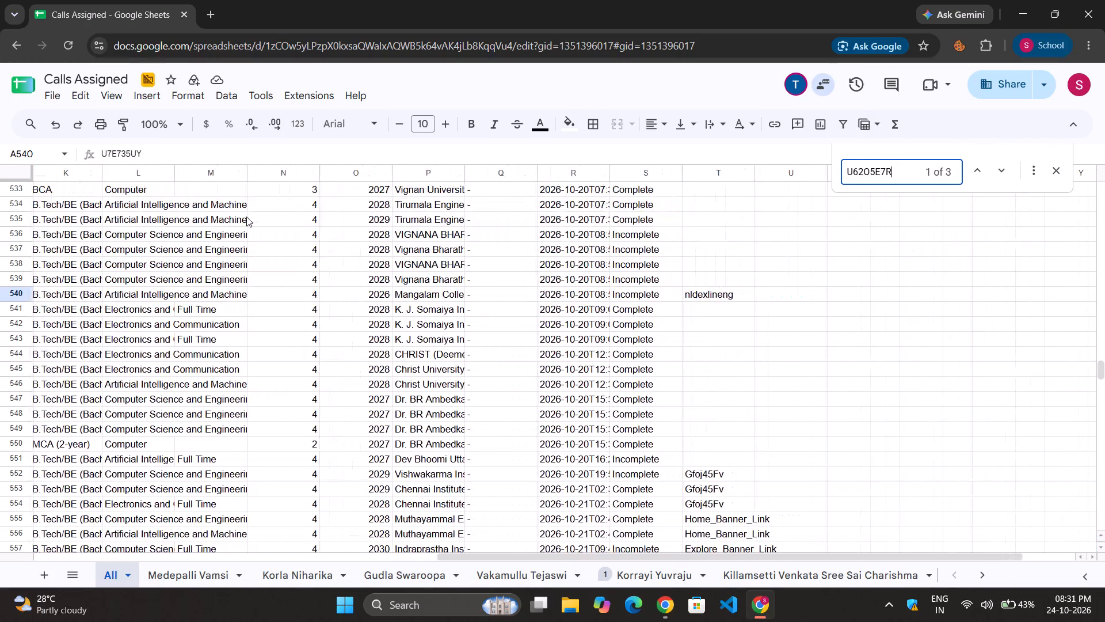
{"action": "scroll", "coordinate": [246, 217], "scroll_direction": "right", "scroll_amount": 1}
{"action": "scroll", "coordinate": [246, 217], "scroll_direction": "up", "scroll_amount": 2}
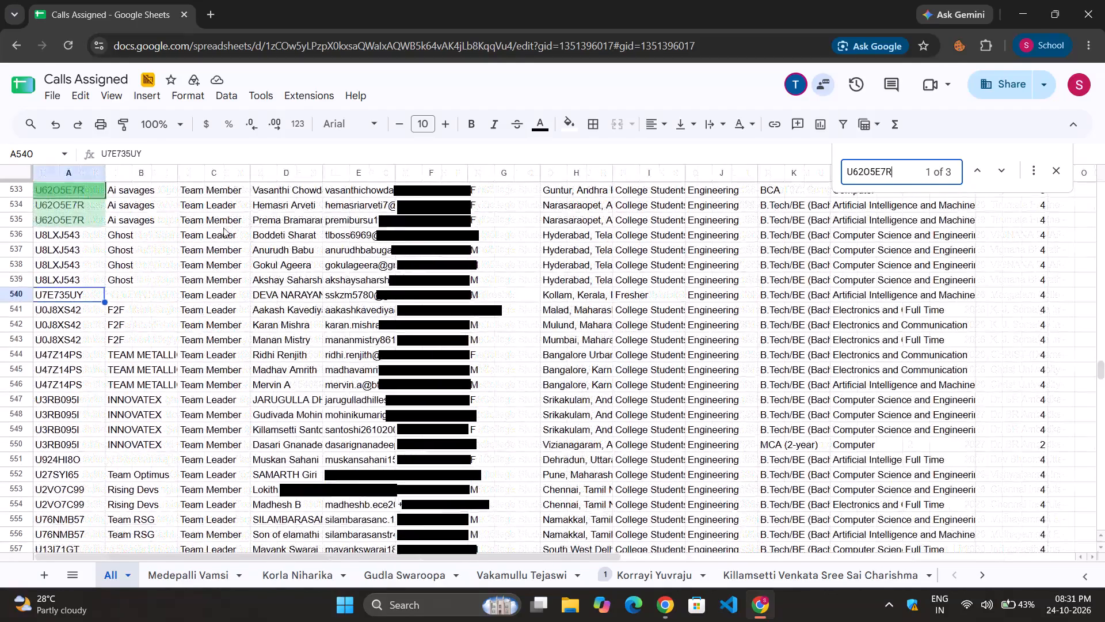
{"action": "scroll", "coordinate": [223, 227], "scroll_direction": "up", "scroll_amount": 1}
{"action": "scroll", "coordinate": [234, 335], "scroll_direction": "left", "scroll_amount": 1}
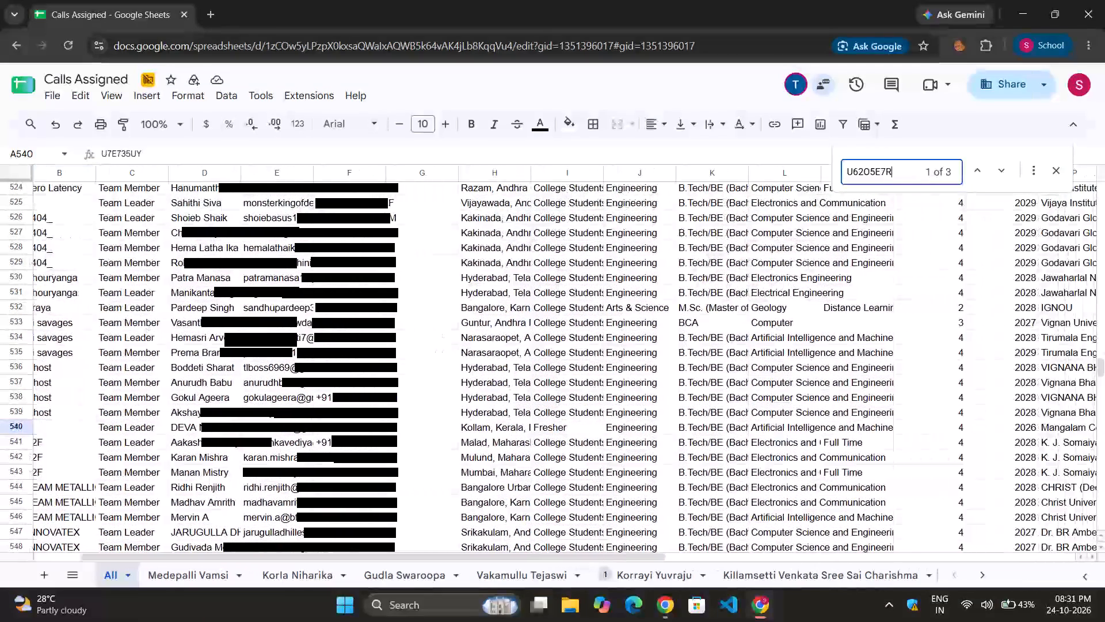
{"action": "scroll", "coordinate": [234, 335], "scroll_direction": "left", "scroll_amount": 2}
{"action": "scroll", "coordinate": [234, 335], "scroll_direction": "right", "scroll_amount": 1}
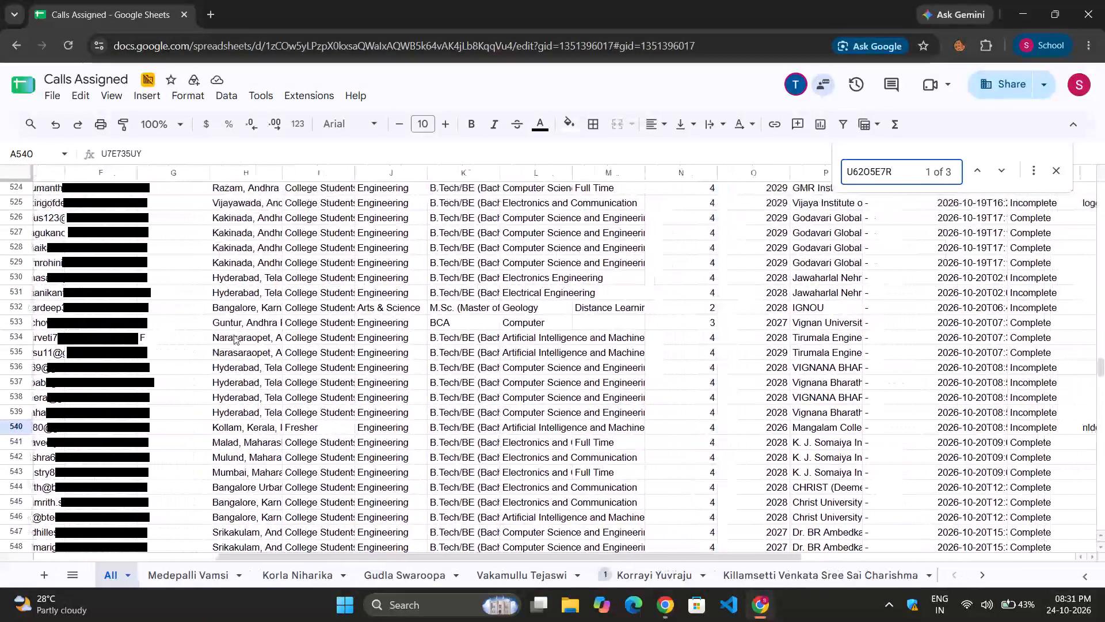
{"action": "scroll", "coordinate": [234, 335], "scroll_direction": "right", "scroll_amount": 1}
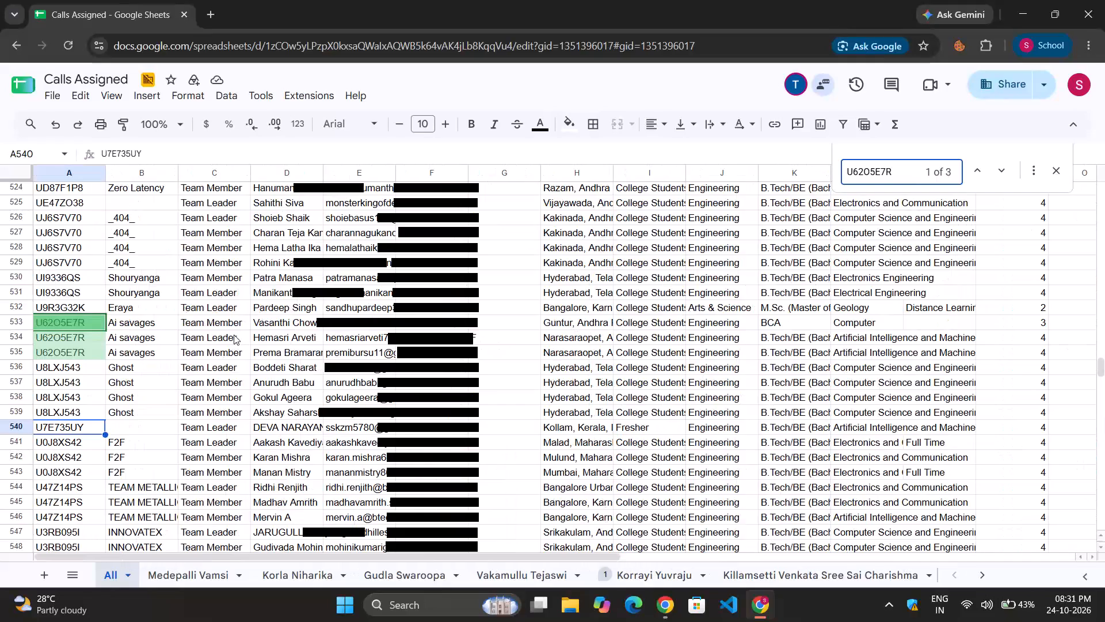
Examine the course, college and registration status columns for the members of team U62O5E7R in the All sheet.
{"action": "scroll", "coordinate": [234, 335], "scroll_direction": "left", "scroll_amount": 3}
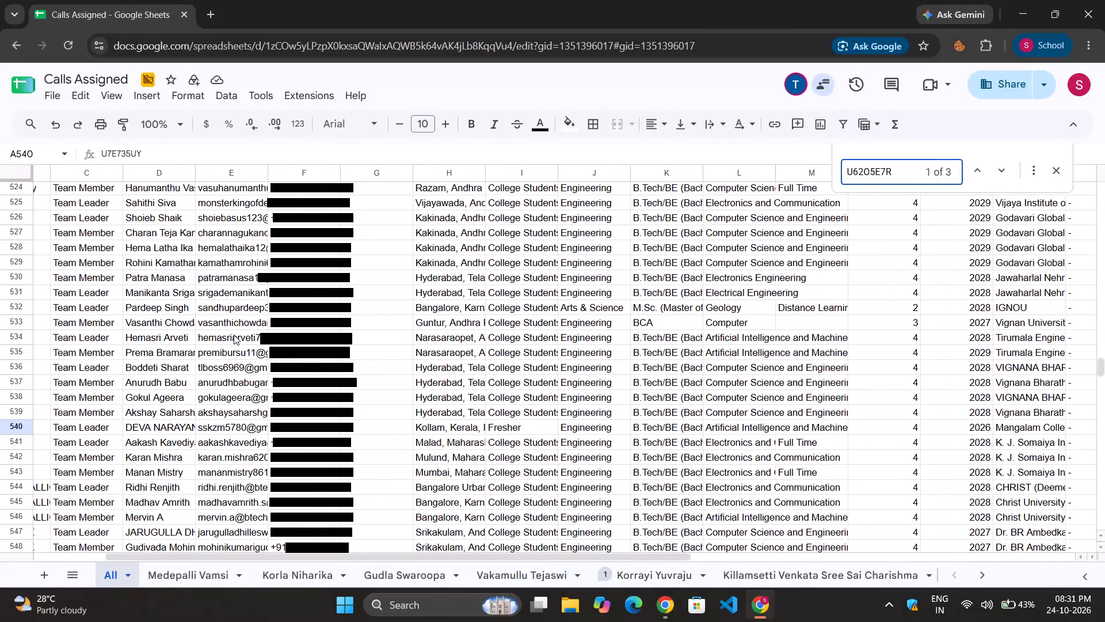
{"action": "scroll", "coordinate": [234, 335], "scroll_direction": "right", "scroll_amount": 2}
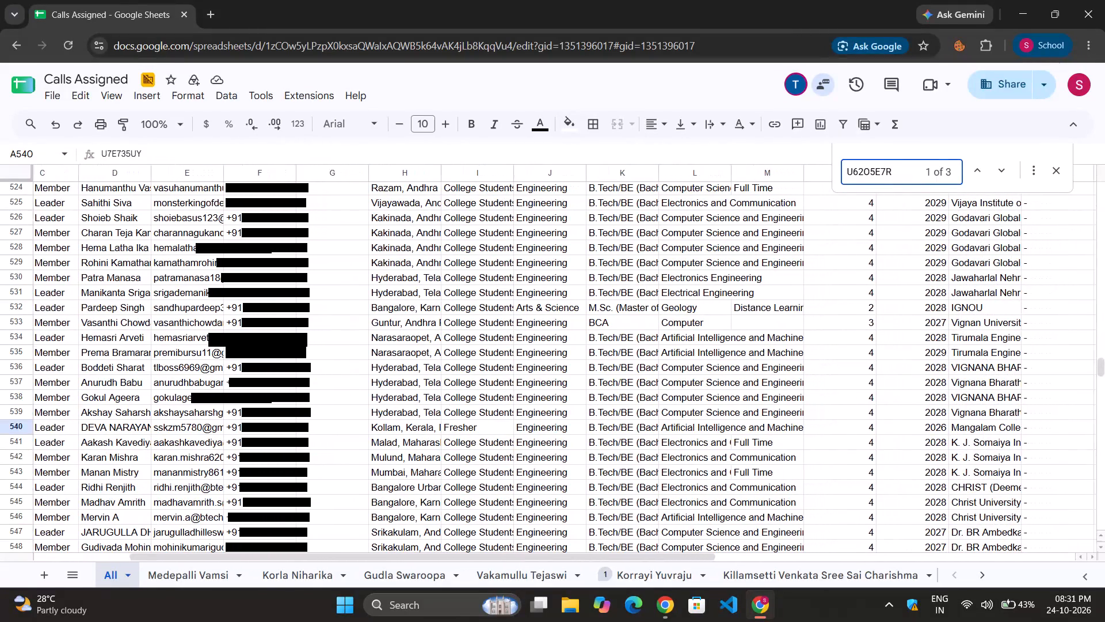
{"action": "scroll", "coordinate": [234, 335], "scroll_direction": "right", "scroll_amount": 1}
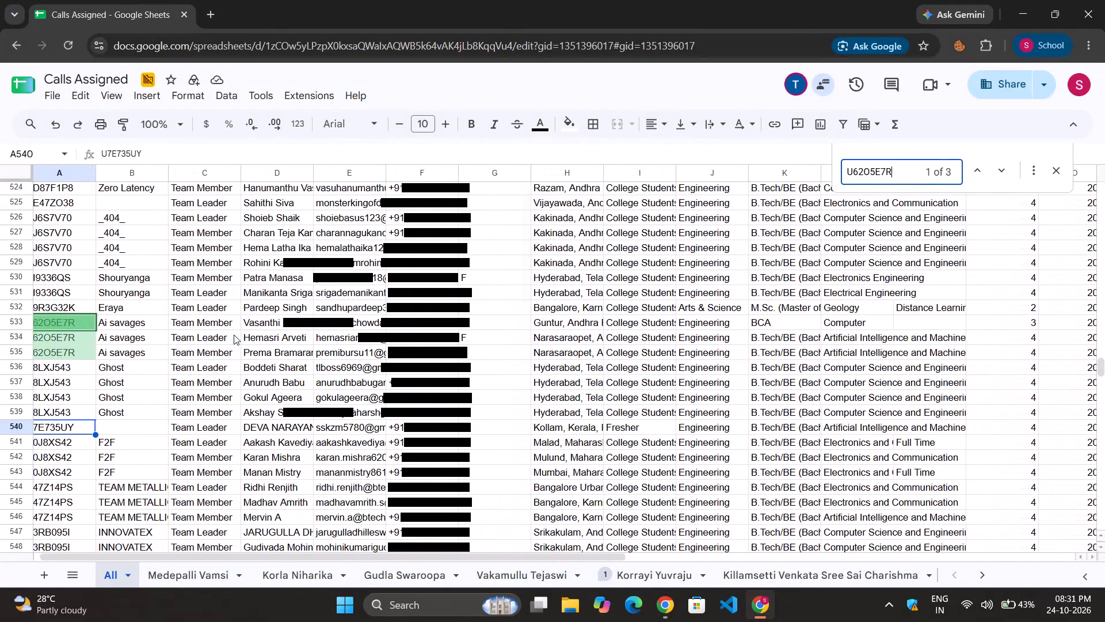
{"action": "scroll", "coordinate": [234, 335], "scroll_direction": "right", "scroll_amount": 2}
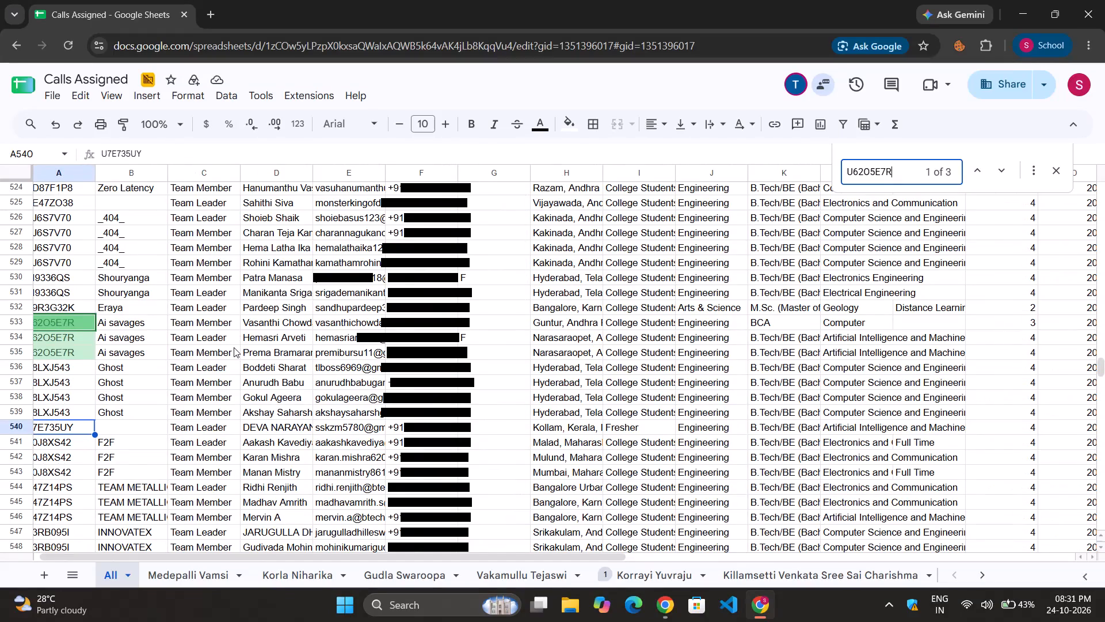
{"action": "scroll", "coordinate": [234, 347], "scroll_direction": "left", "scroll_amount": 6}
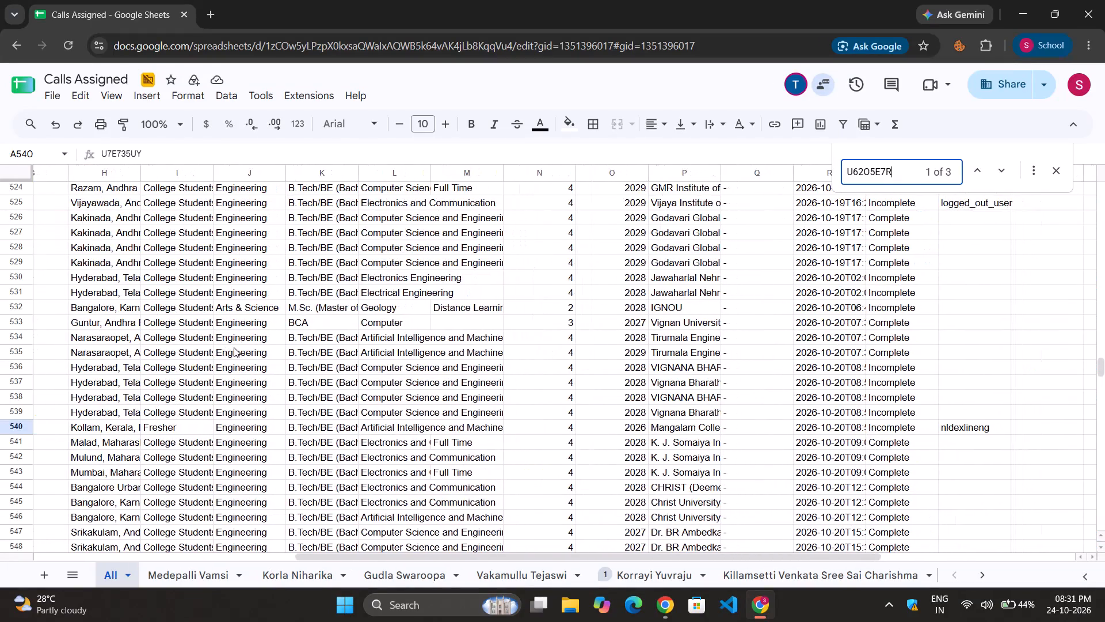
Return to the Vinod sheet, close the search, and check the mobile number of team Eraya's leader in row 3.
{"action": "scroll", "coordinate": [549, 569], "scroll_direction": "left", "scroll_amount": 4}
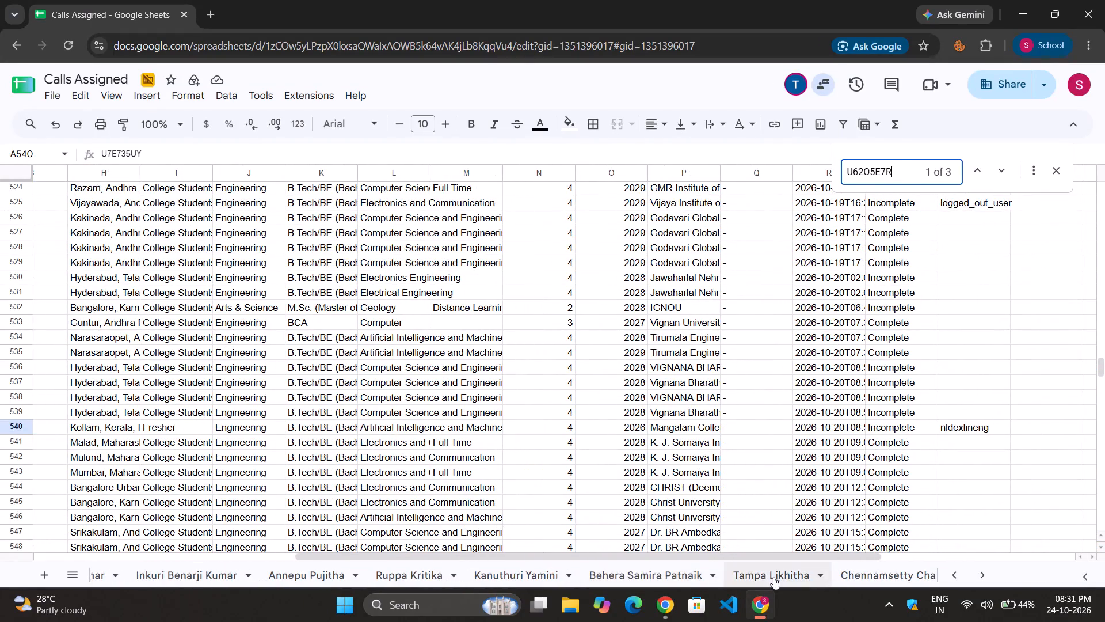
{"action": "scroll", "coordinate": [824, 573], "scroll_direction": "left", "scroll_amount": 9}
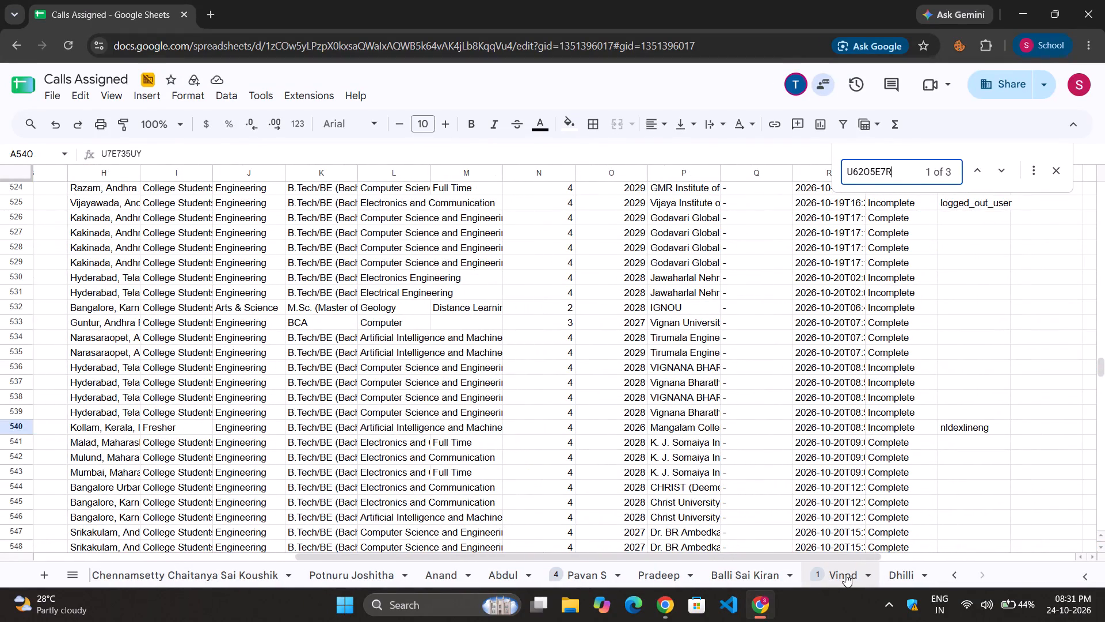
{"action": "left_click", "coordinate": [845, 574]}
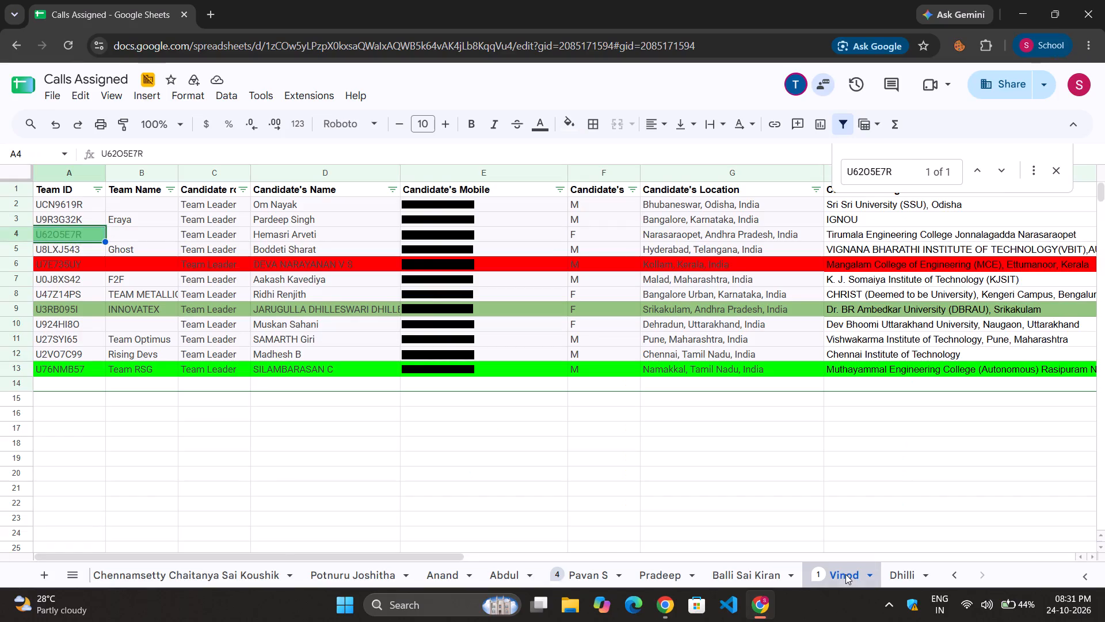
{"action": "scroll", "coordinate": [586, 615], "scroll_direction": "right", "scroll_amount": 9}
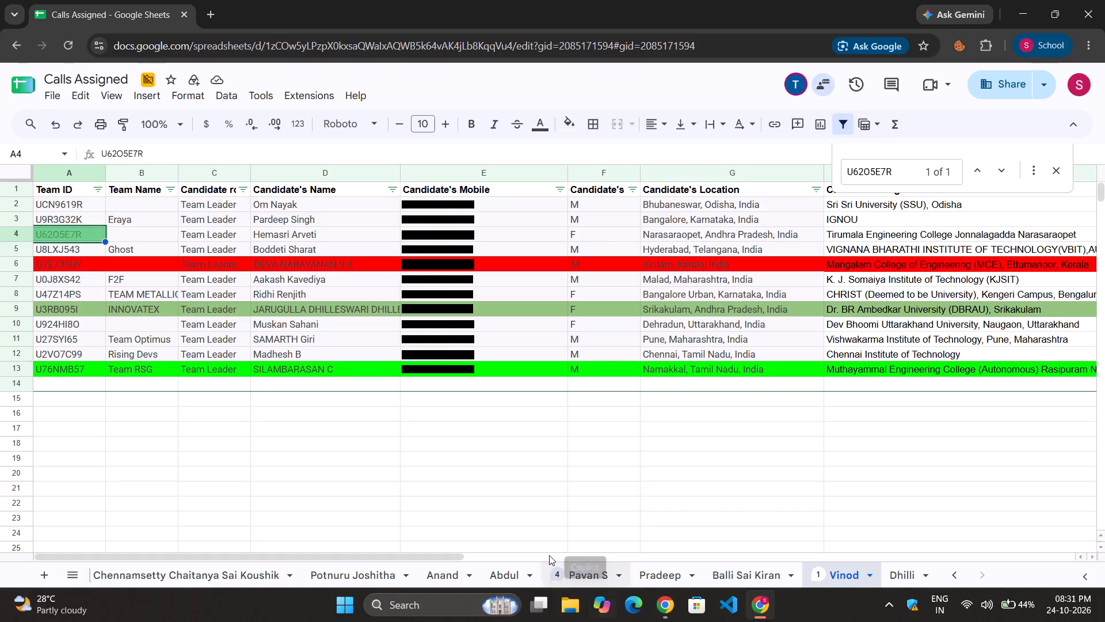
{"action": "scroll", "coordinate": [260, 291], "scroll_direction": "right", "scroll_amount": 1}
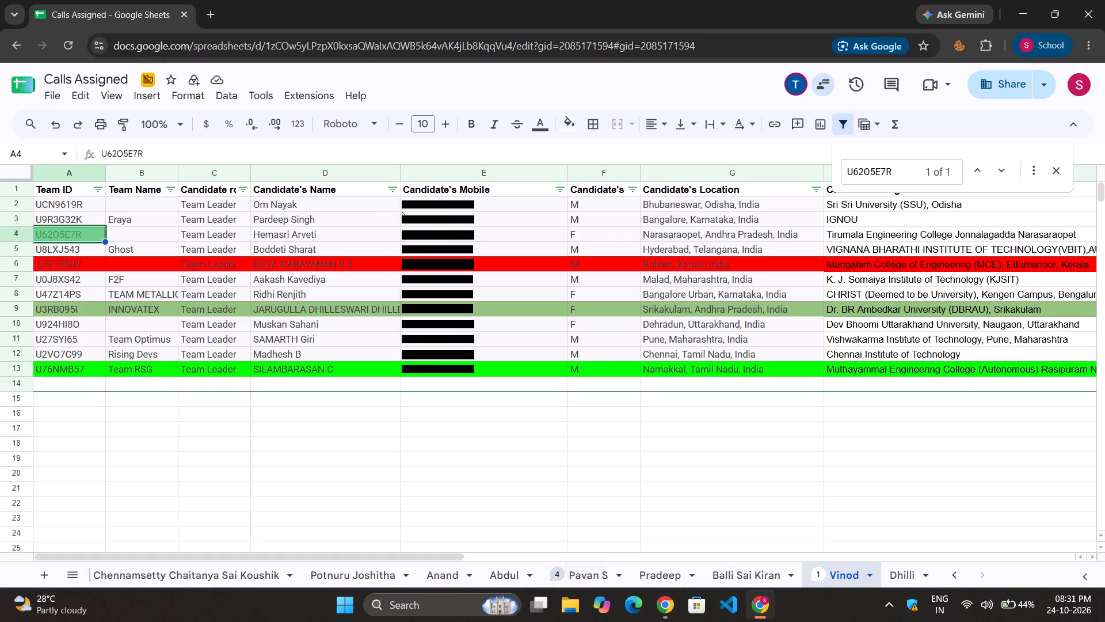
{"action": "left_click", "coordinate": [430, 217]}
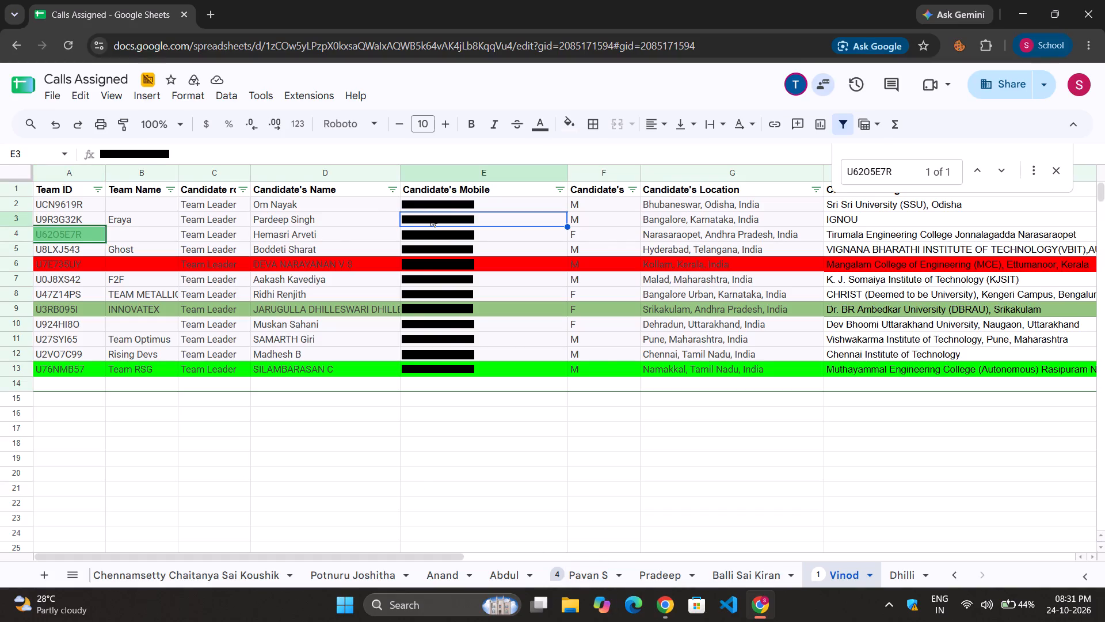
{"action": "key", "text": "Escape"}
{"action": "left_click", "coordinate": [1058, 177]}
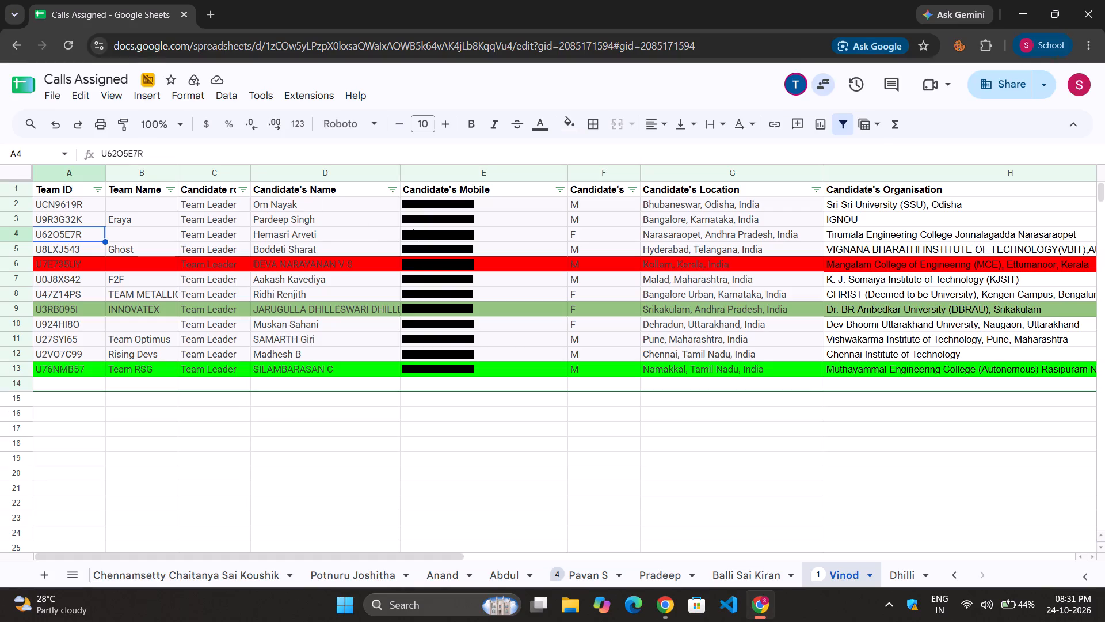
{"action": "left_click", "coordinate": [429, 232]}
{"action": "left_click", "coordinate": [436, 218]}
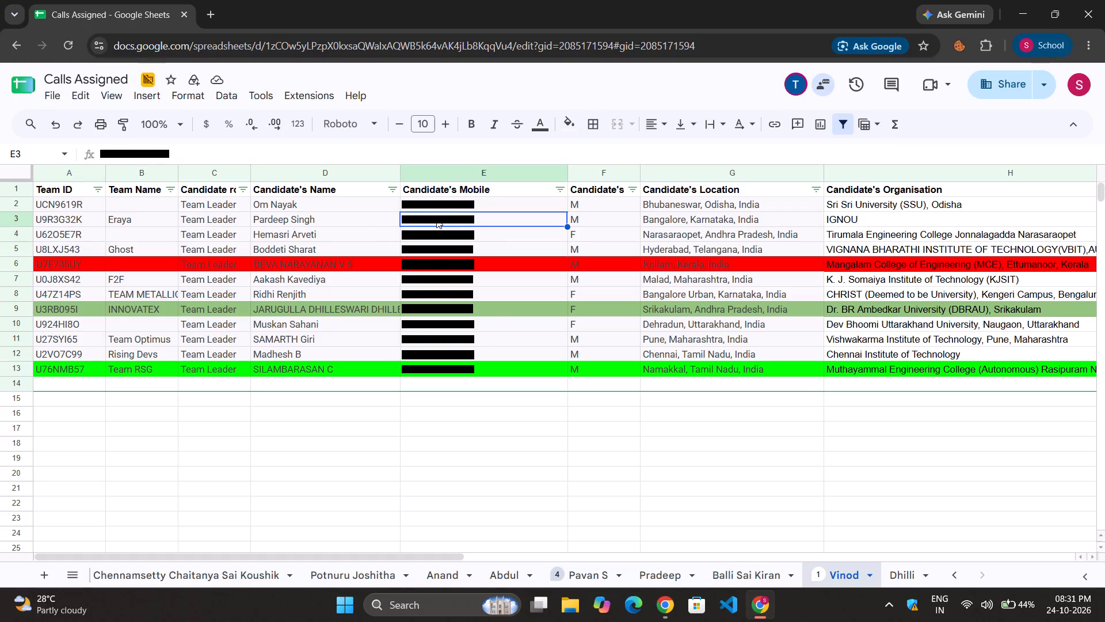
{"action": "scroll", "coordinate": [436, 218], "scroll_direction": "left", "scroll_amount": 12}
{"action": "scroll", "coordinate": [436, 218], "scroll_direction": "right", "scroll_amount": 13}
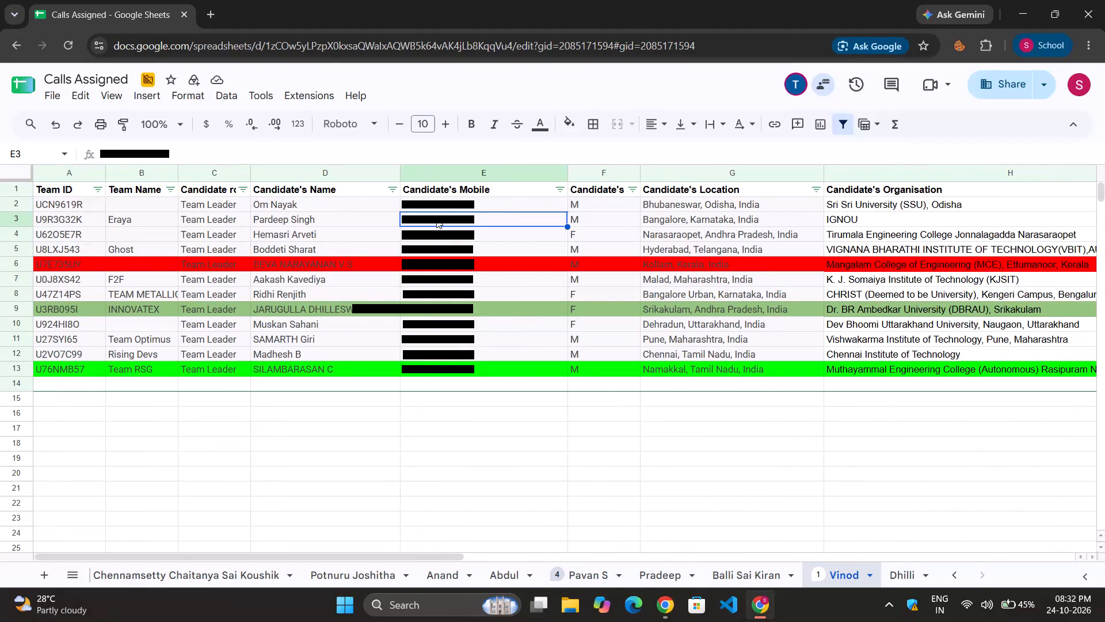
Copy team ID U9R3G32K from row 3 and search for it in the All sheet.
{"action": "left_click", "coordinate": [78, 217]}
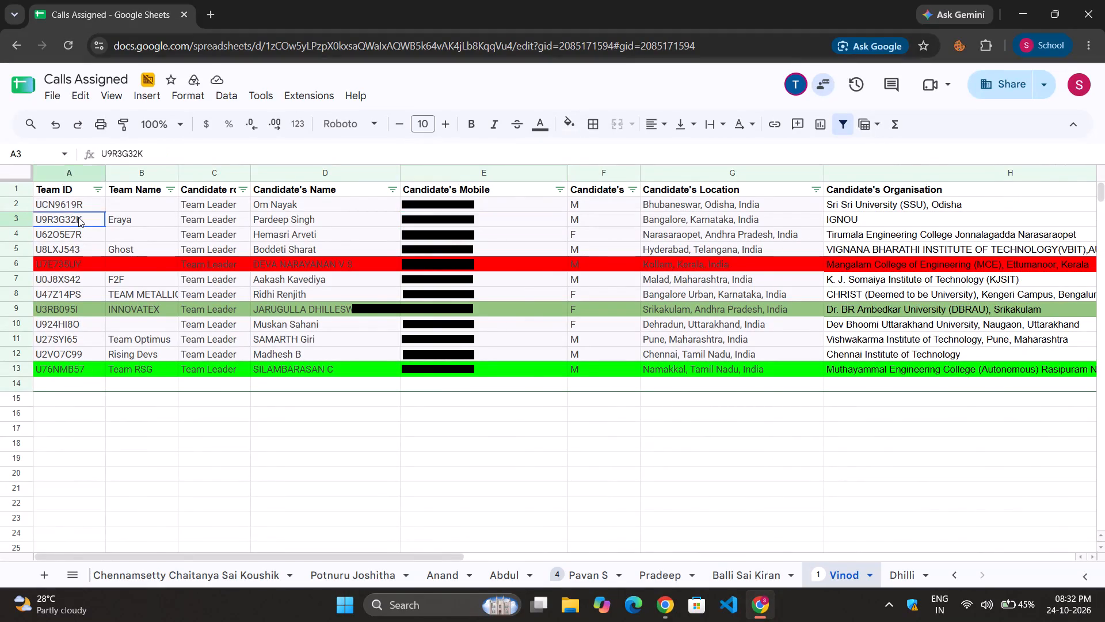
{"action": "key", "text": "ctrl+c"}
{"action": "scroll", "coordinate": [78, 217], "scroll_direction": "left", "scroll_amount": 6}
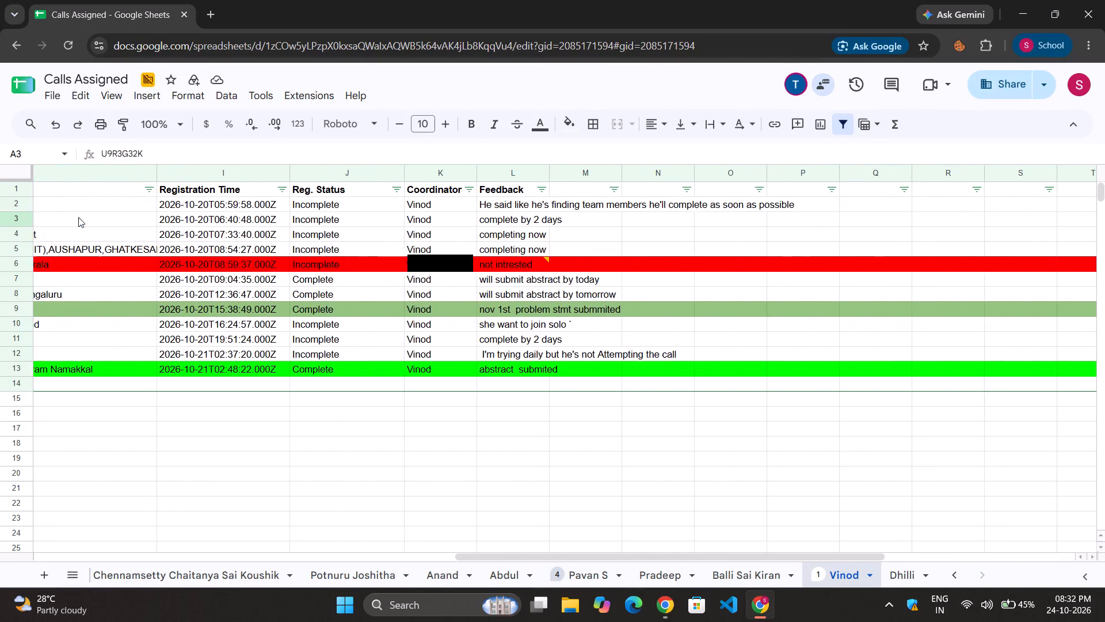
{"action": "scroll", "coordinate": [78, 217], "scroll_direction": "left", "scroll_amount": 3}
{"action": "scroll", "coordinate": [171, 573], "scroll_direction": "right", "scroll_amount": 7}
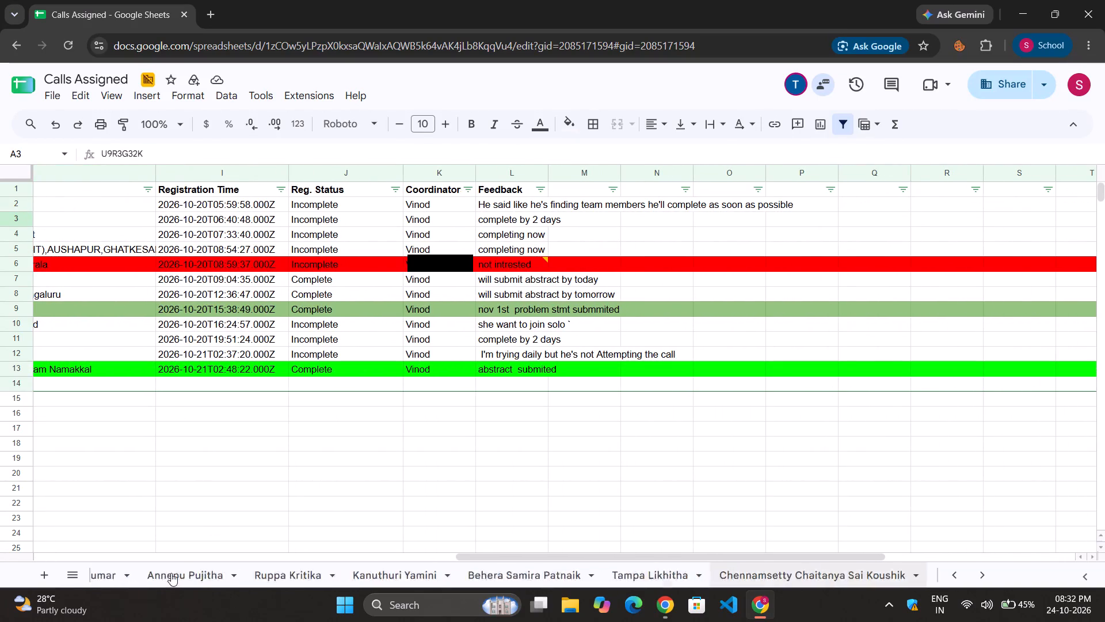
{"action": "scroll", "coordinate": [114, 570], "scroll_direction": "right", "scroll_amount": 5}
{"action": "left_click", "coordinate": [110, 570]}
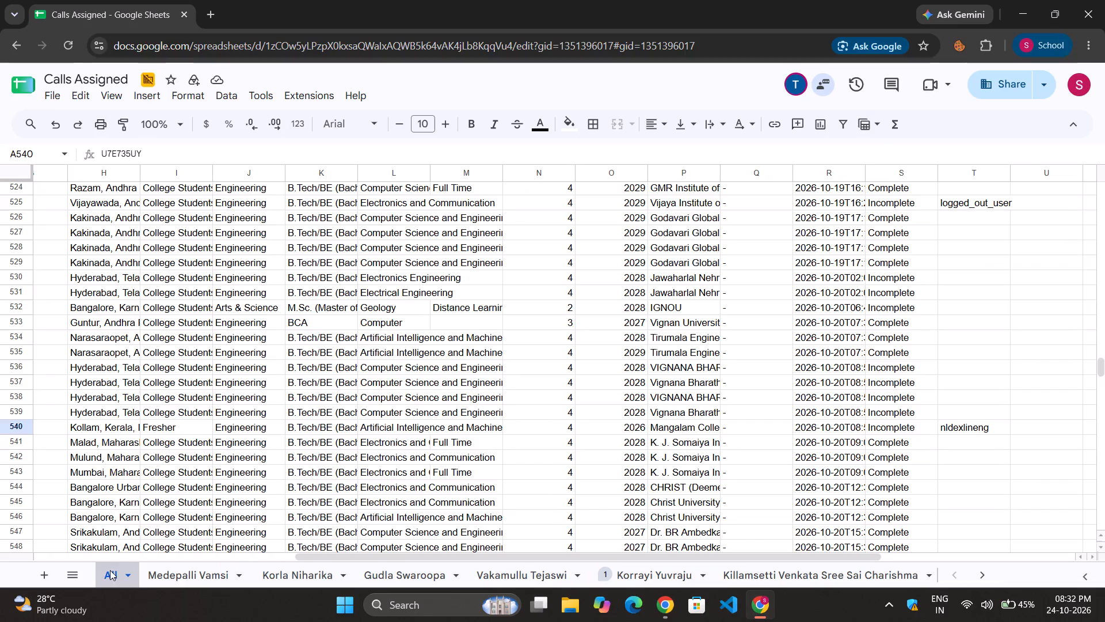
{"action": "key", "text": "ctrl+f"}
{"action": "key", "text": "ctrl+v"}
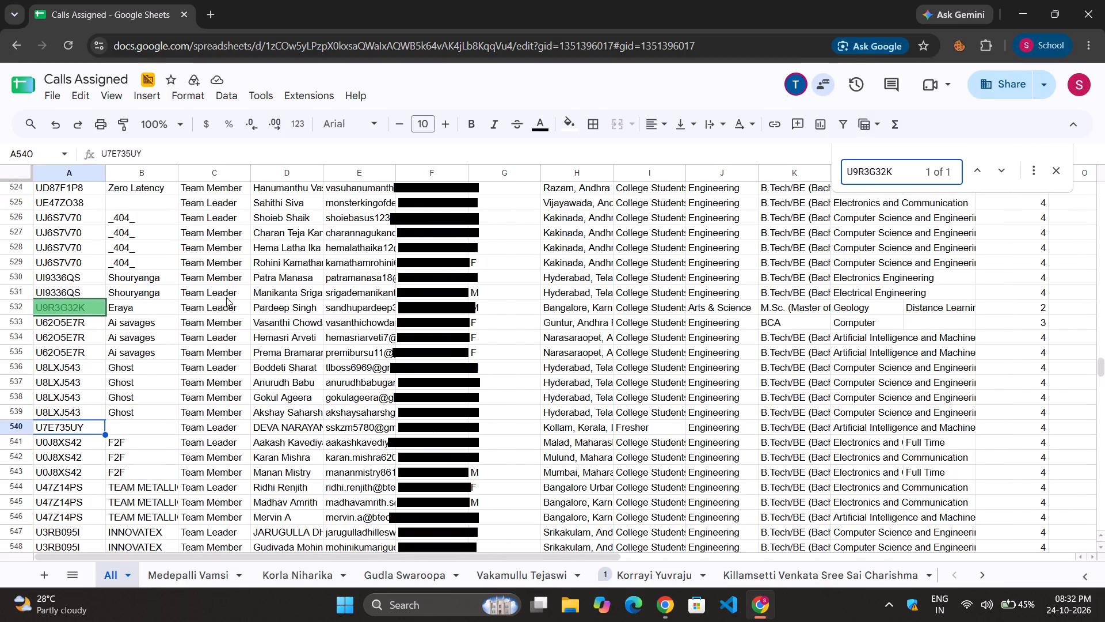
{"action": "scroll", "coordinate": [246, 303], "scroll_direction": "left", "scroll_amount": 4}
{"action": "scroll", "coordinate": [246, 303], "scroll_direction": "right", "scroll_amount": 1}
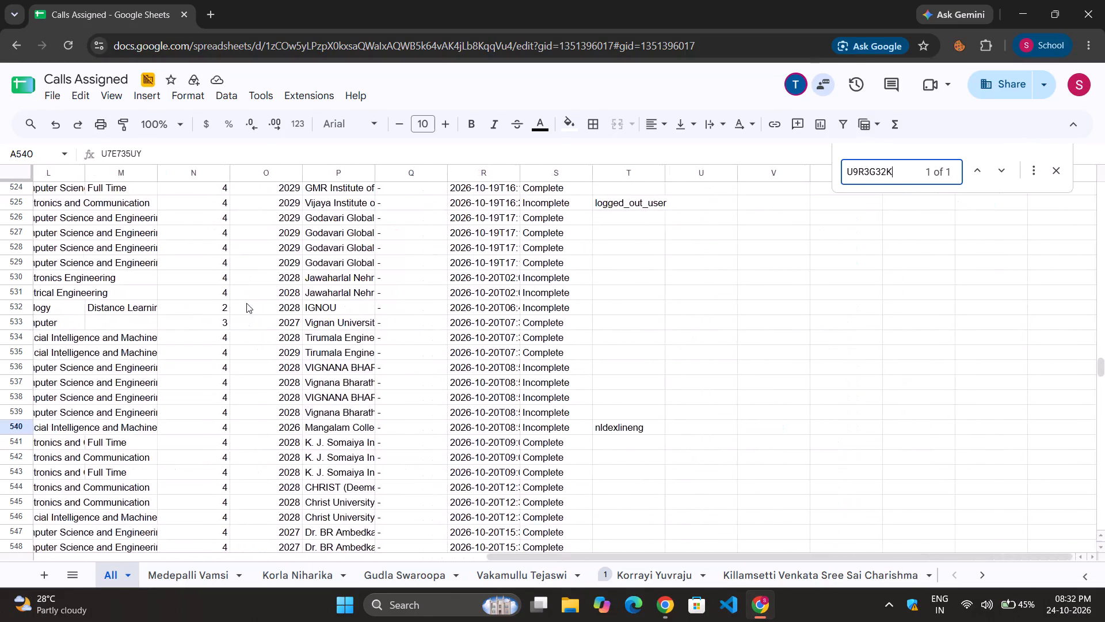
{"action": "scroll", "coordinate": [246, 303], "scroll_direction": "right", "scroll_amount": 1}
{"action": "scroll", "coordinate": [246, 303], "scroll_direction": "left", "scroll_amount": 3}
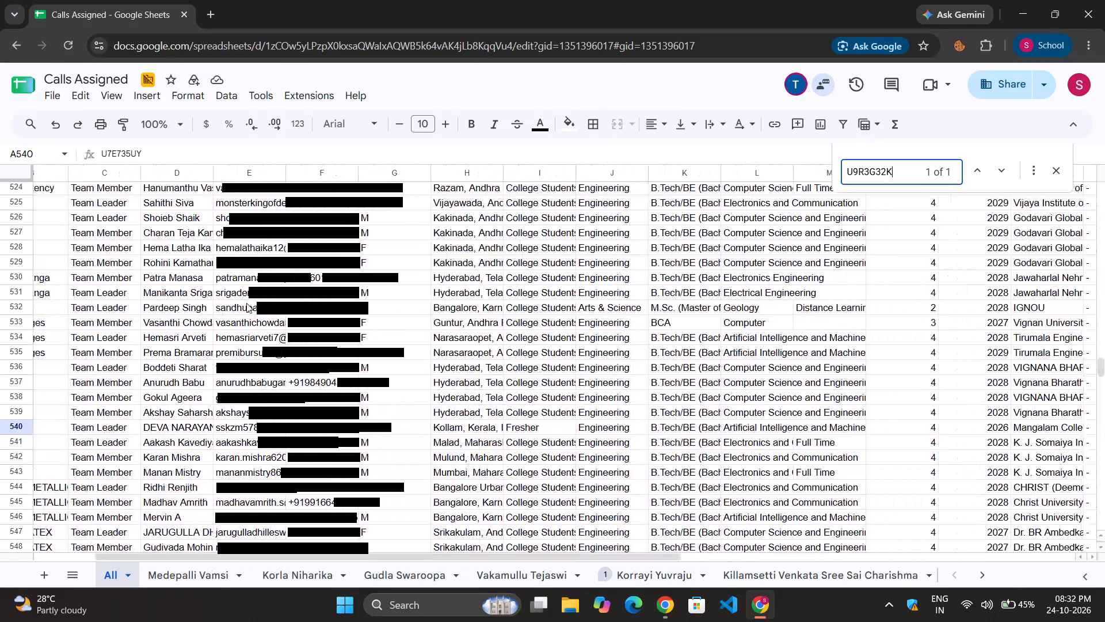
{"action": "scroll", "coordinate": [246, 303], "scroll_direction": "left", "scroll_amount": 4}
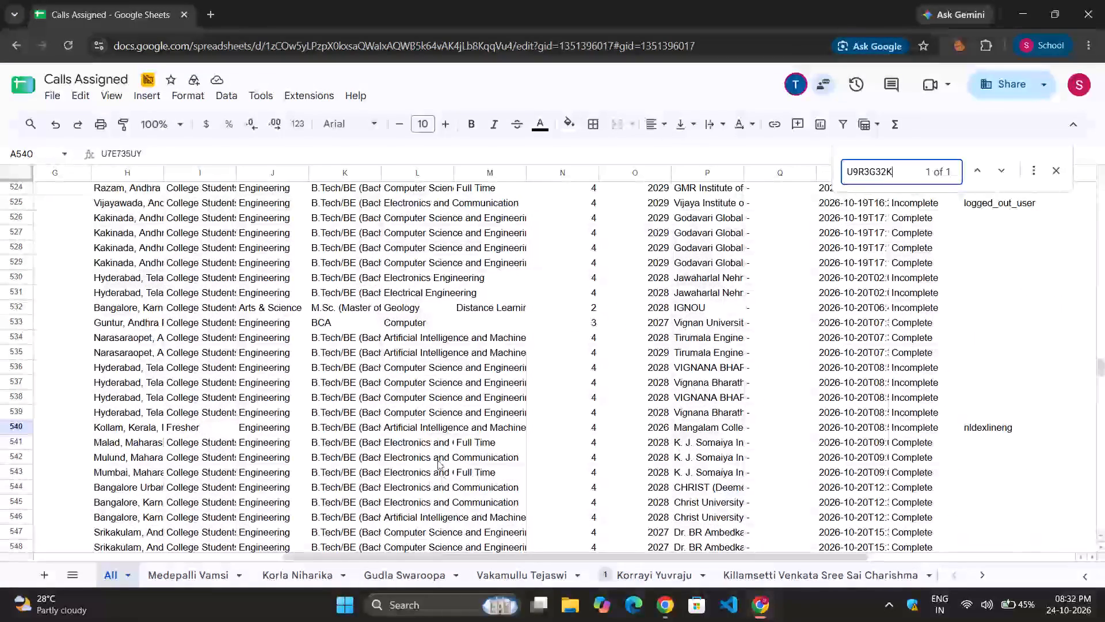
Return to the Vinod sheet, close the search, and review the registration status and feedback of team Eraya in row 3.
{"action": "scroll", "coordinate": [647, 566], "scroll_direction": "left", "scroll_amount": 8}
{"action": "scroll", "coordinate": [876, 568], "scroll_direction": "left", "scroll_amount": 3}
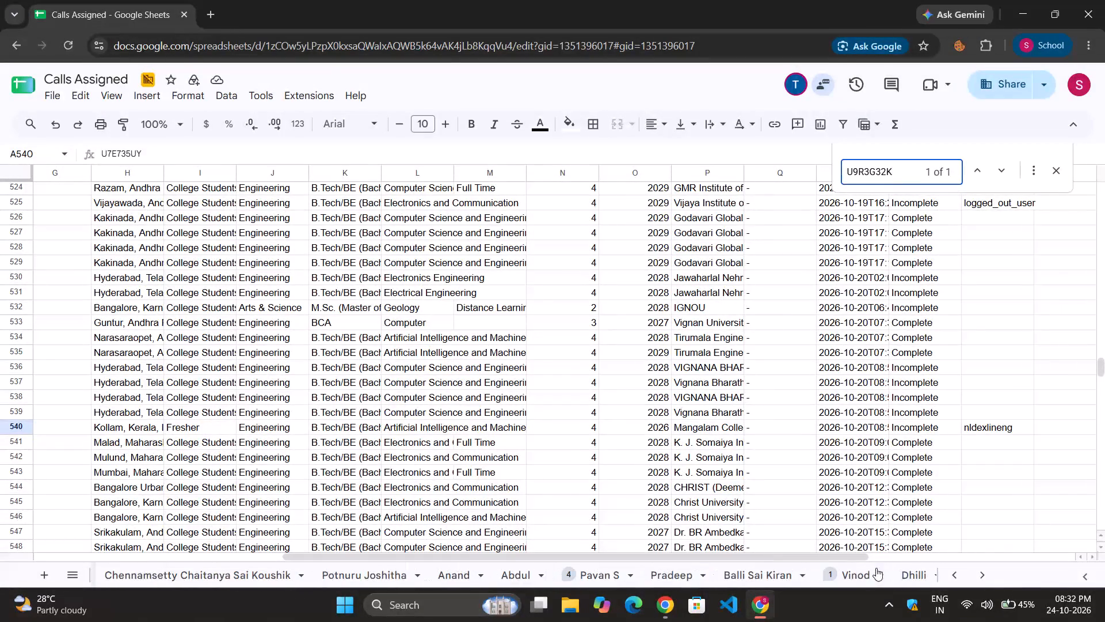
{"action": "left_click", "coordinate": [818, 576]}
{"action": "scroll", "coordinate": [361, 385], "scroll_direction": "up", "scroll_amount": 2}
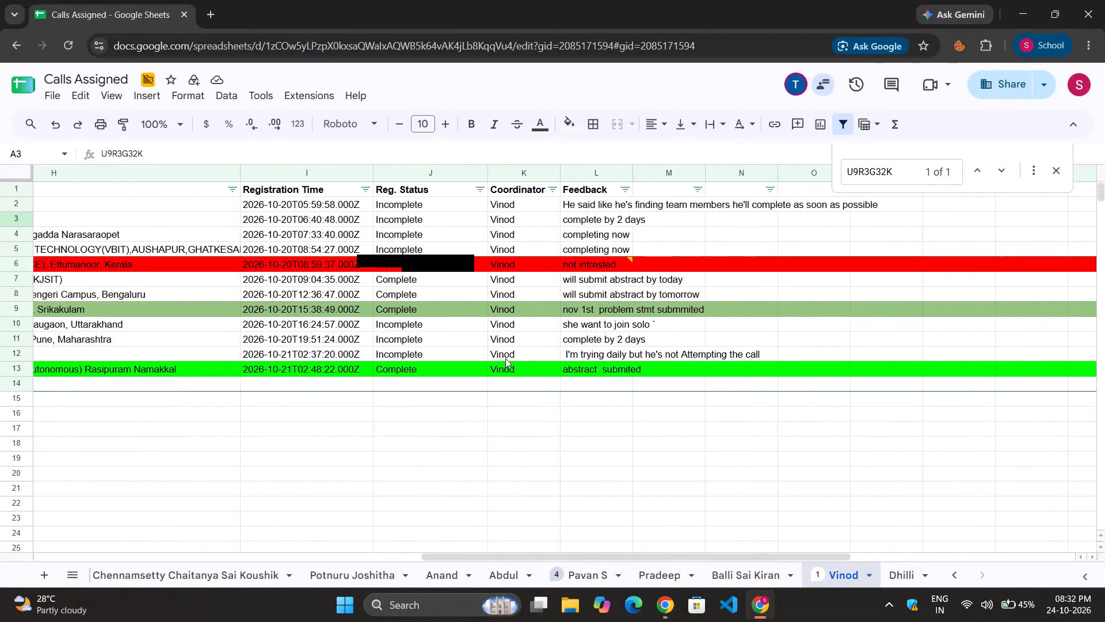
{"action": "scroll", "coordinate": [543, 350], "scroll_direction": "right", "scroll_amount": 5}
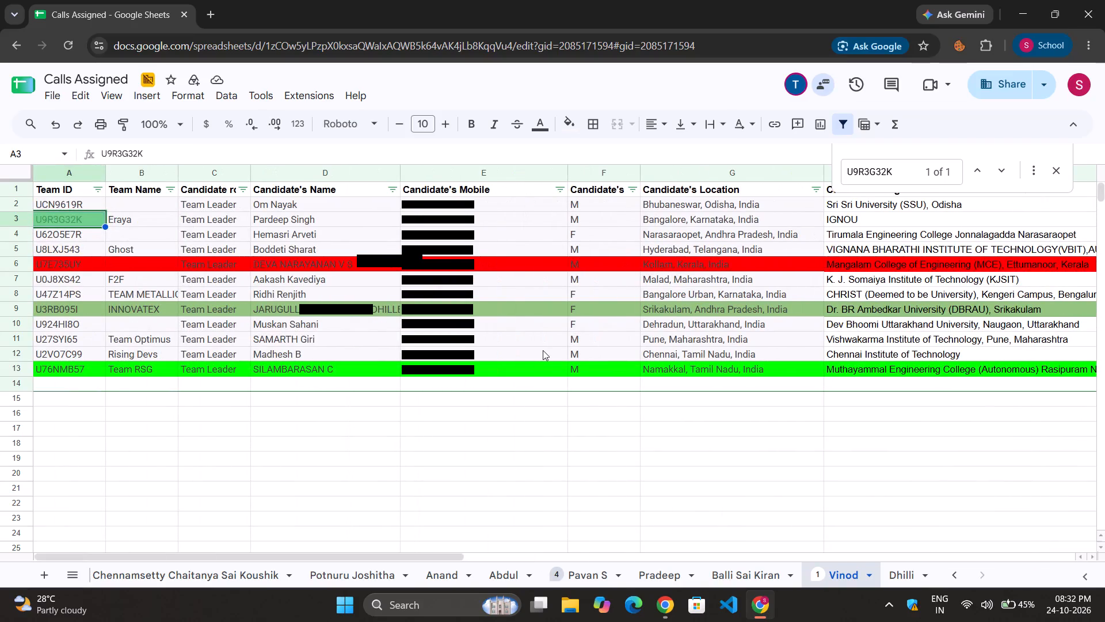
{"action": "left_click", "coordinate": [1060, 170]}
{"action": "scroll", "coordinate": [932, 217], "scroll_direction": "left", "scroll_amount": 8}
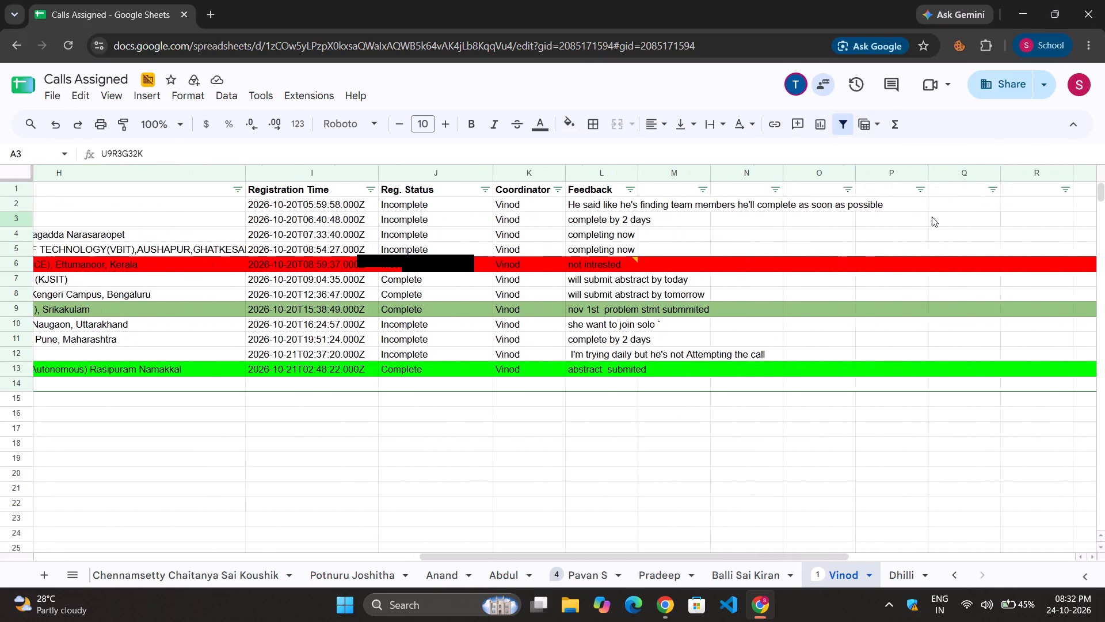
{"action": "scroll", "coordinate": [932, 217], "scroll_direction": "left", "scroll_amount": 1}
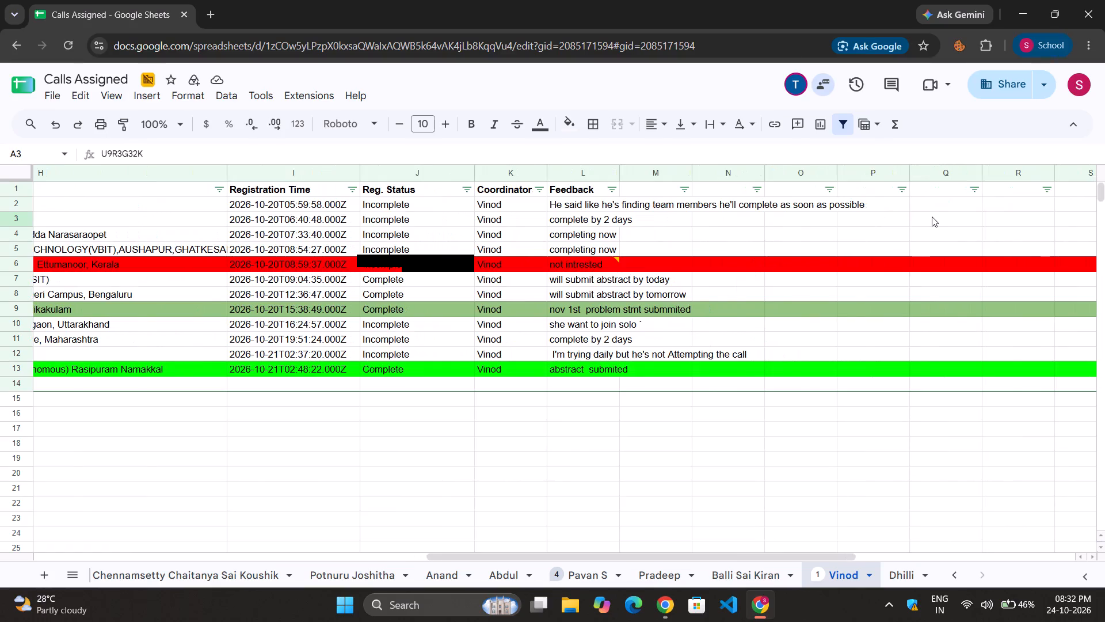
{"action": "scroll", "coordinate": [932, 217], "scroll_direction": "right", "scroll_amount": 11}
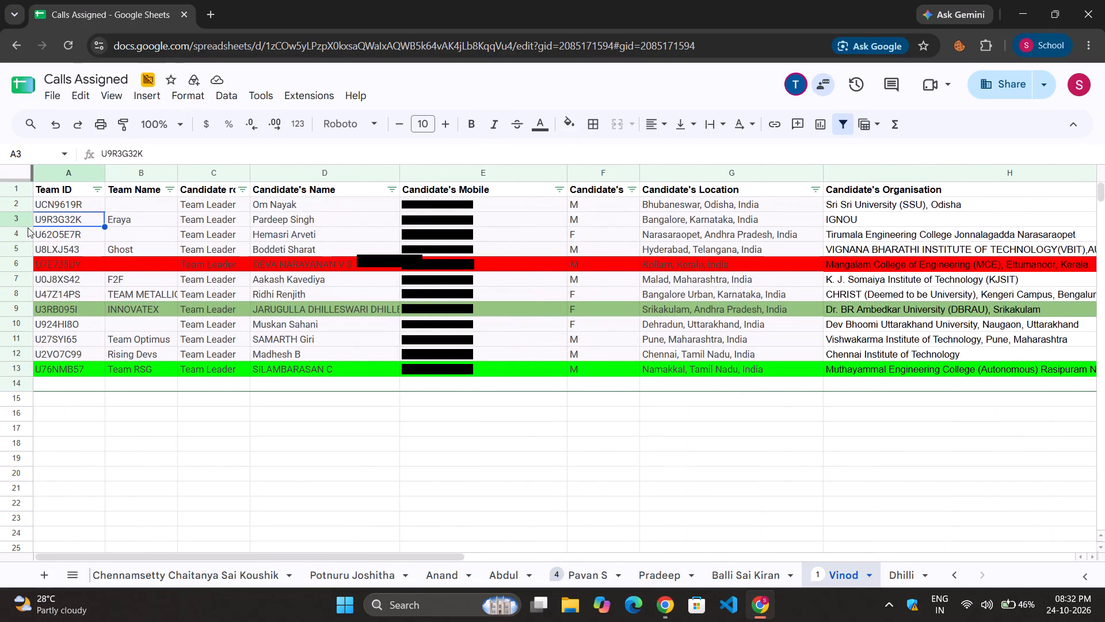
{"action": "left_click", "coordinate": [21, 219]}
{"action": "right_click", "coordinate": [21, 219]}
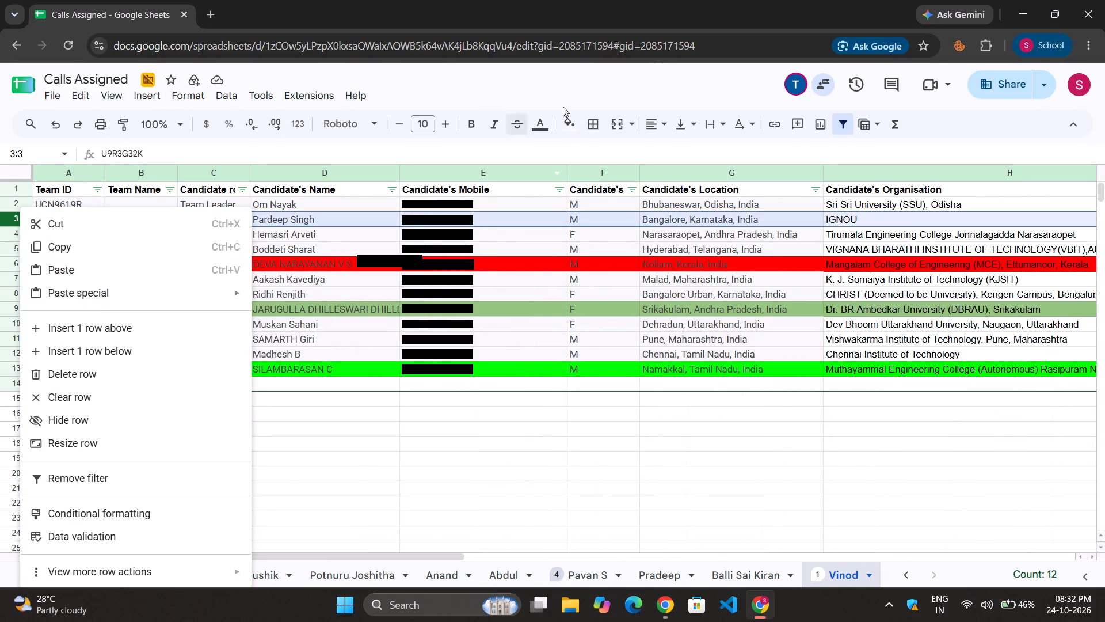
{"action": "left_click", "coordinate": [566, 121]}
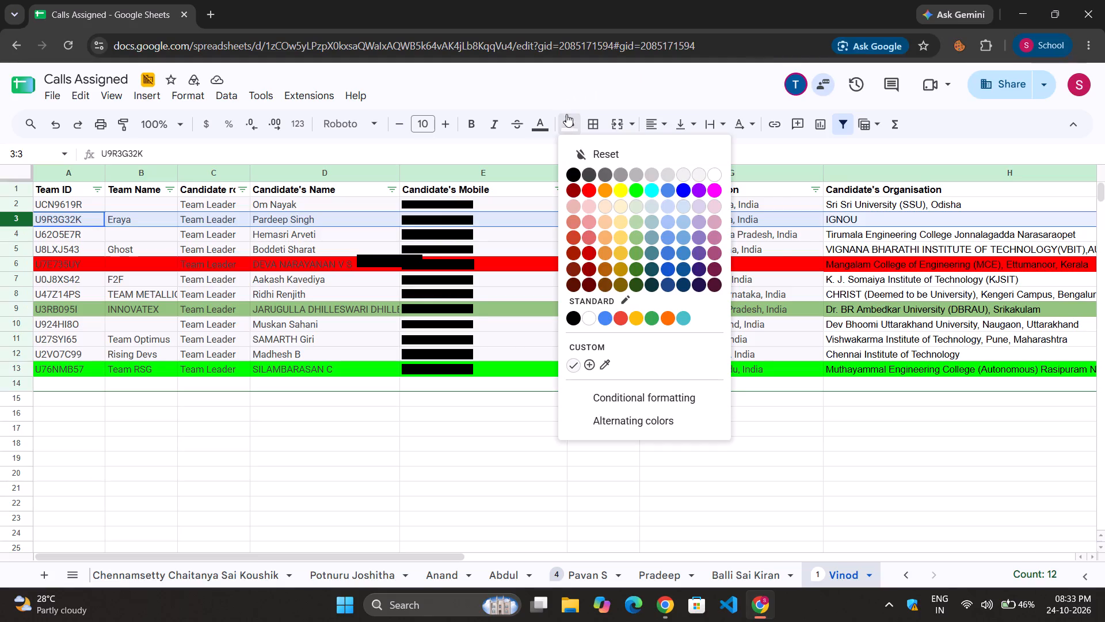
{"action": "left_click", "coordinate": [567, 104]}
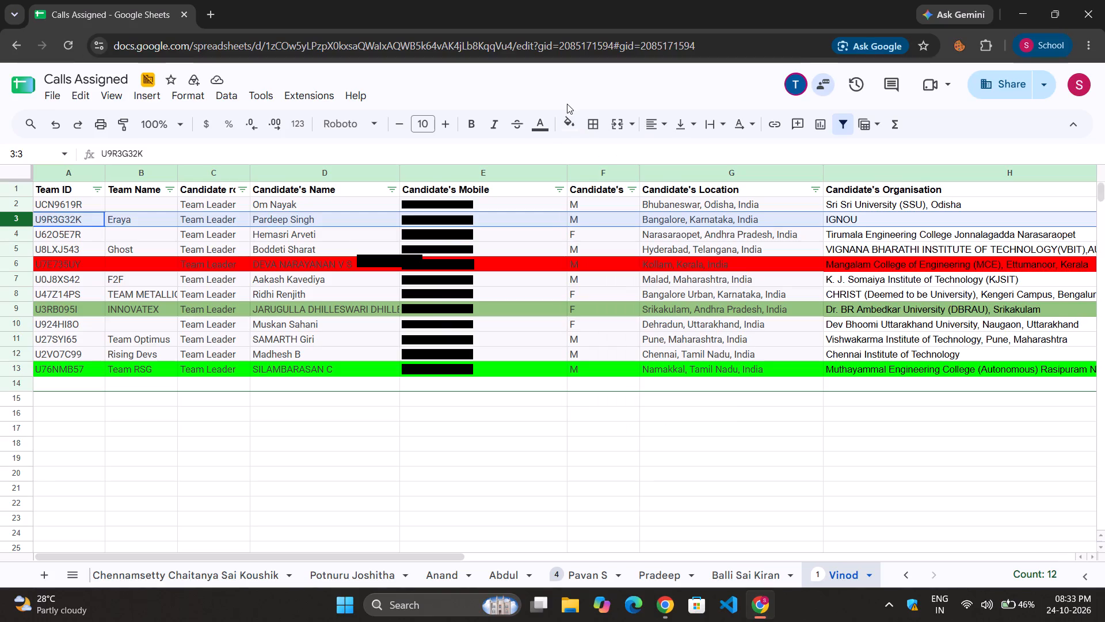
Review the registration status and feedback of the first rows, and check the mobile number of row 2's team leader.
{"action": "scroll", "coordinate": [567, 104], "scroll_direction": "left", "scroll_amount": 11}
{"action": "scroll", "coordinate": [802, 243], "scroll_direction": "left", "scroll_amount": 3}
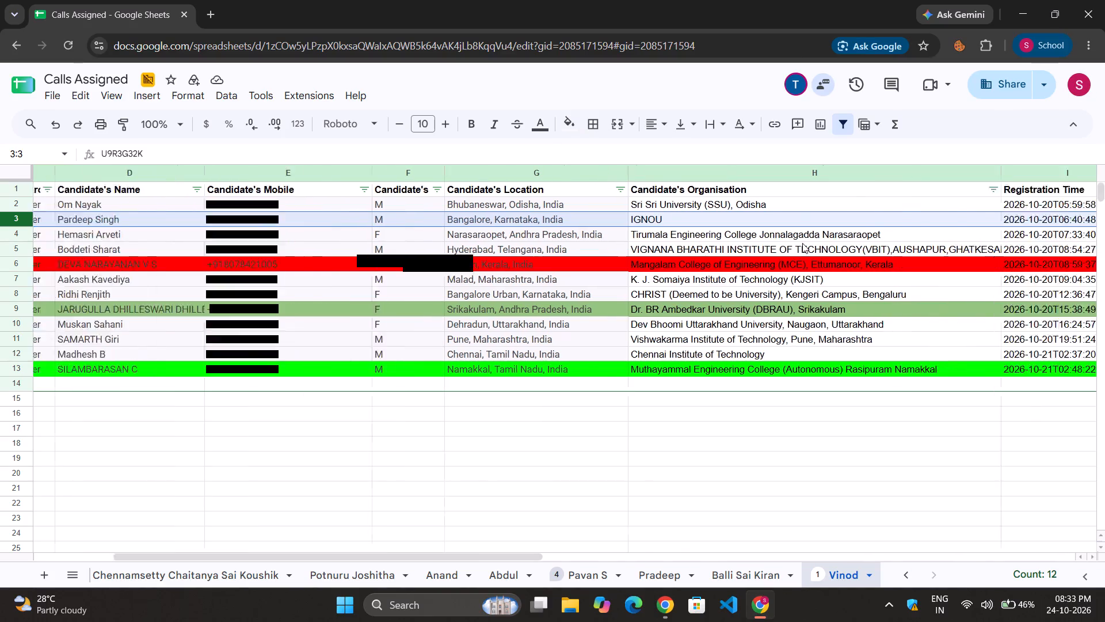
{"action": "scroll", "coordinate": [802, 243], "scroll_direction": "left", "scroll_amount": 4}
{"action": "scroll", "coordinate": [802, 243], "scroll_direction": "right", "scroll_amount": 1}
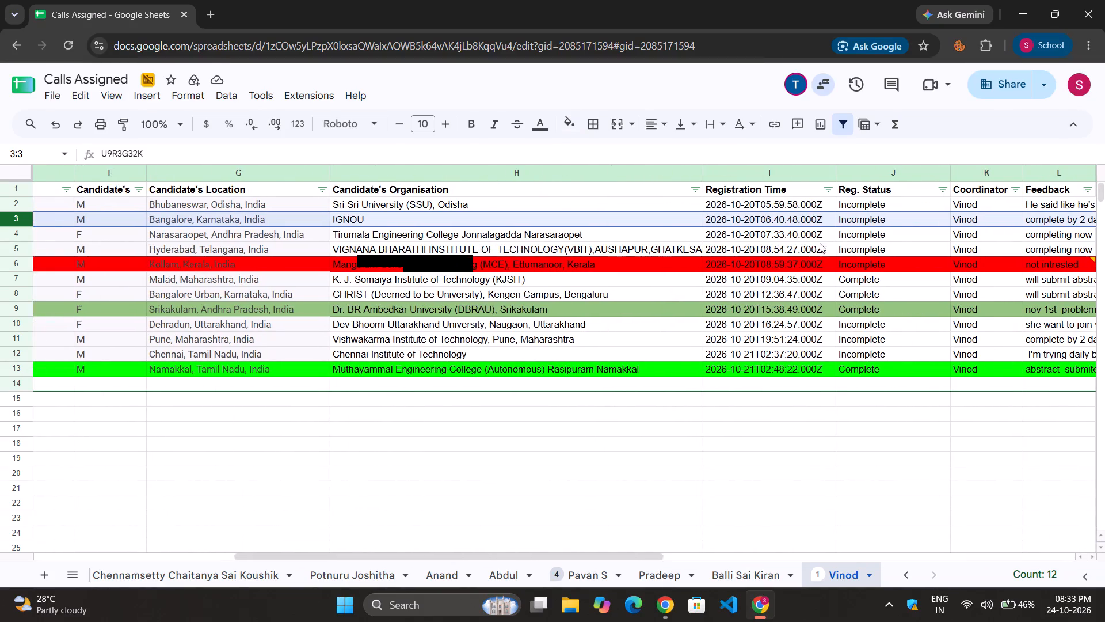
{"action": "scroll", "coordinate": [561, 202], "scroll_direction": "right", "scroll_amount": 9}
{"action": "left_click", "coordinate": [288, 198]}
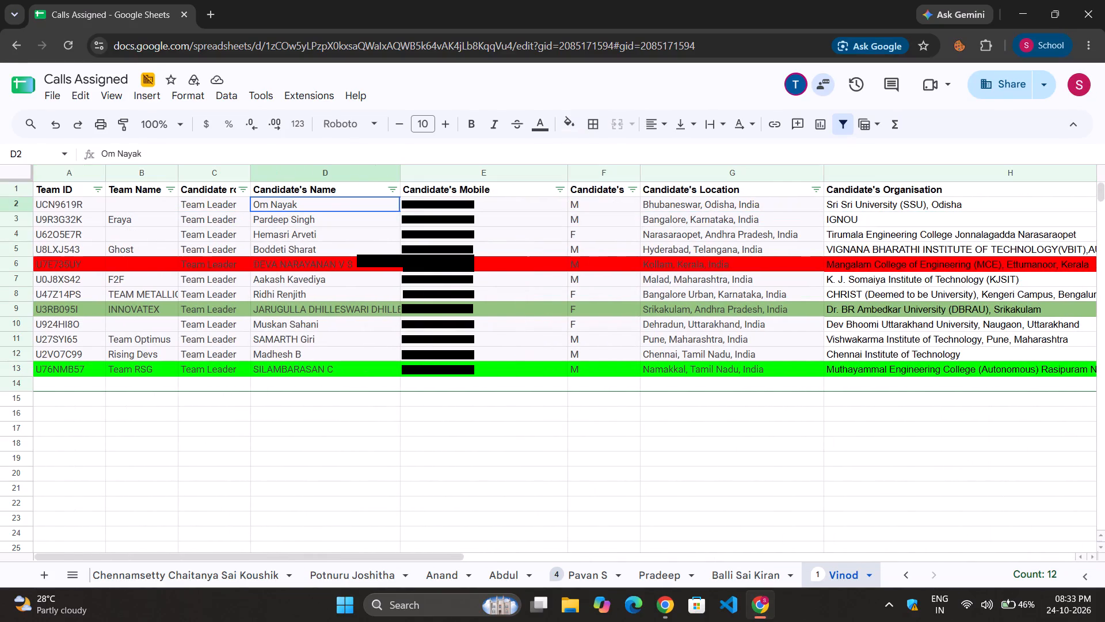
{"action": "left_click", "coordinate": [435, 211]}
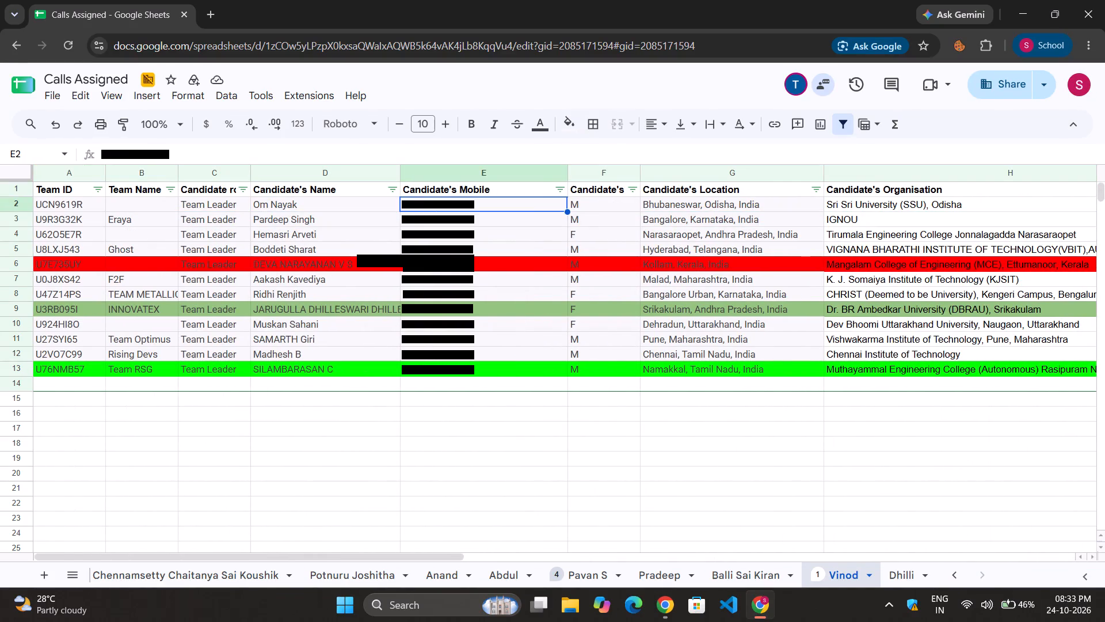
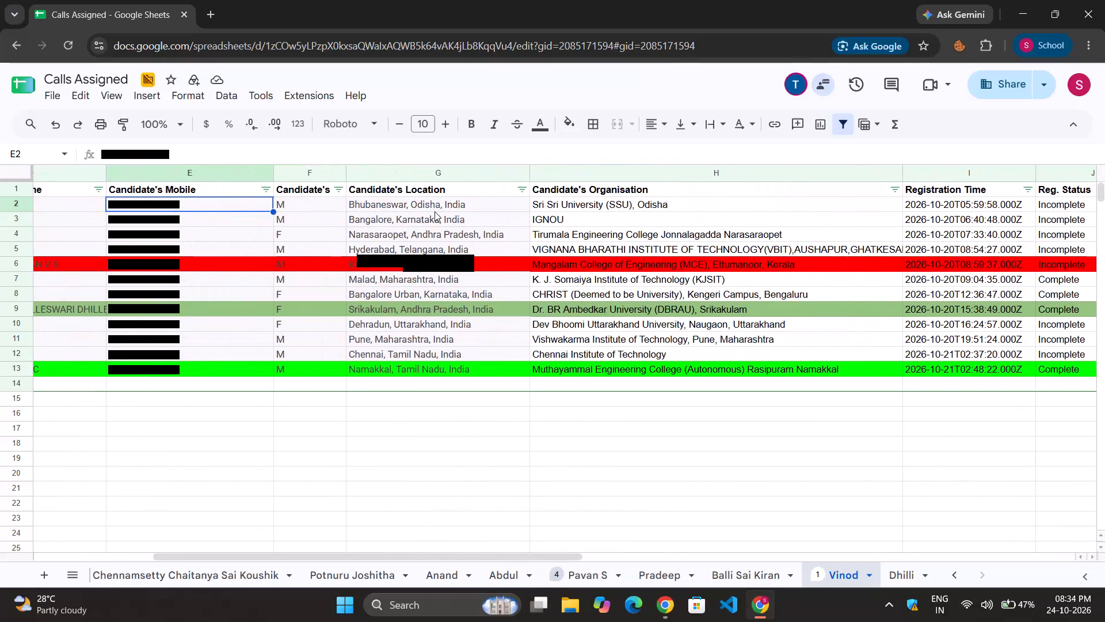
{"action": "scroll", "coordinate": [435, 211], "scroll_direction": "left", "scroll_amount": 6}
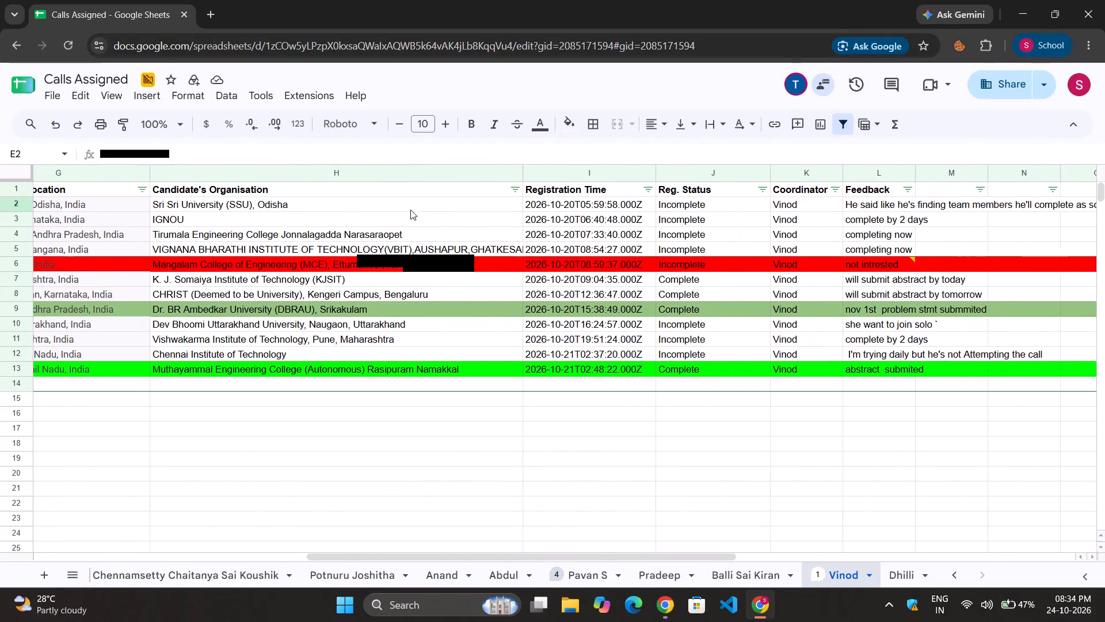
{"action": "left_click", "coordinate": [389, 207]}
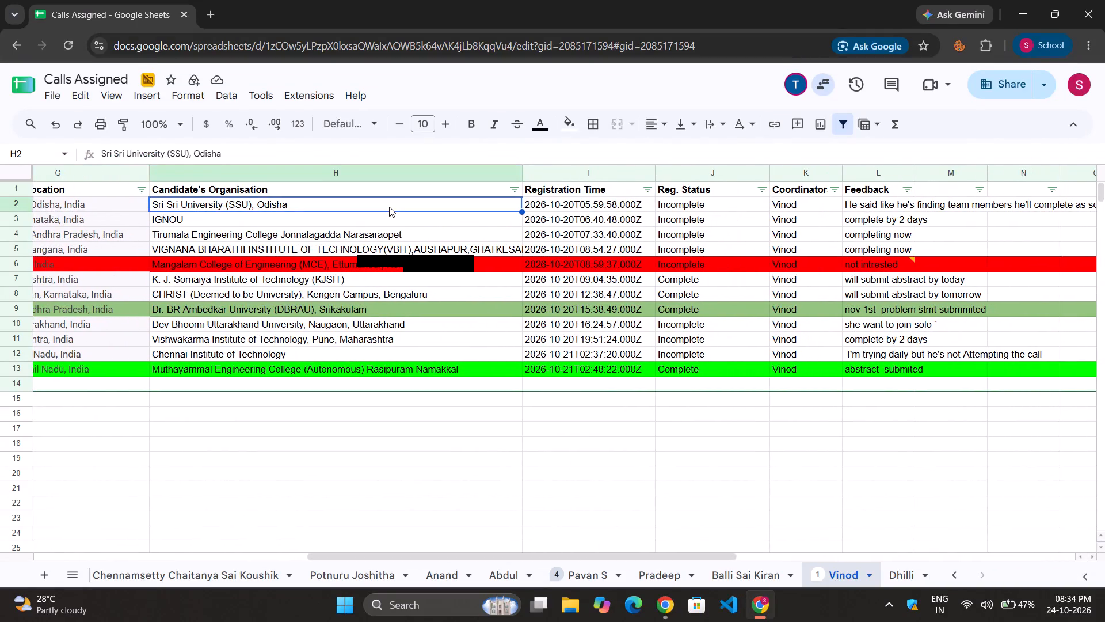
{"action": "scroll", "coordinate": [389, 207], "scroll_direction": "right", "scroll_amount": 8}
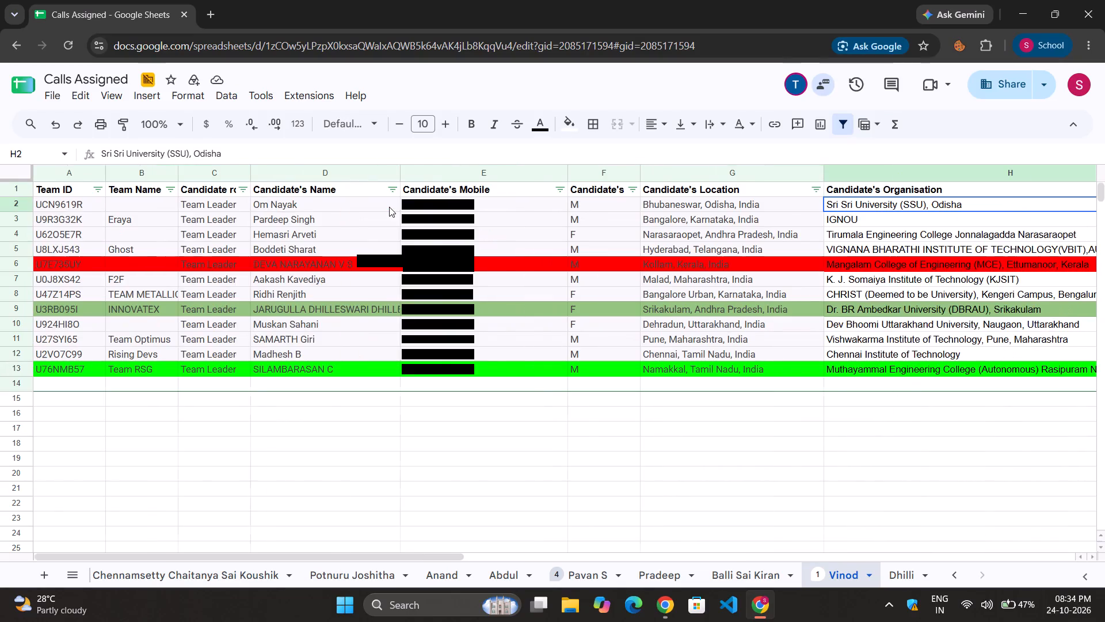